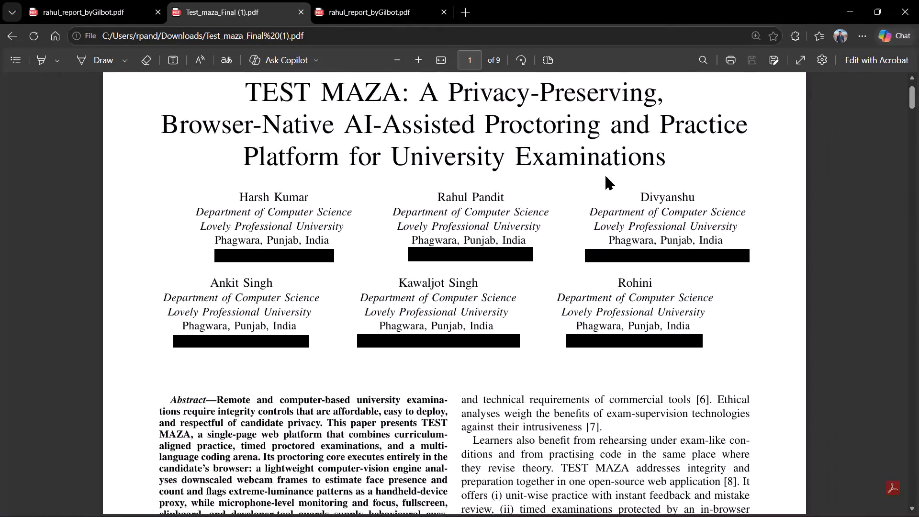
# Switch to Chrome and open iLovePDF's PDF to Word converter in a new tab.
pyautogui.scroll(3, 605, 176)
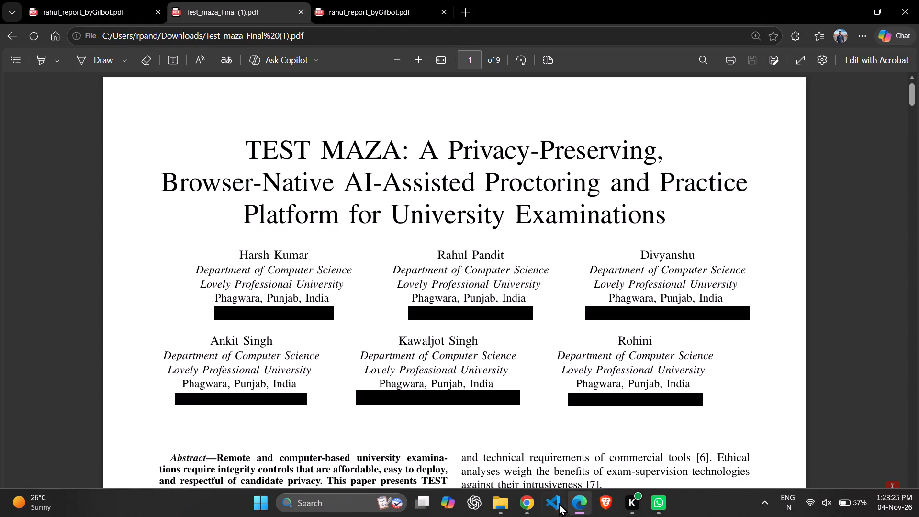
pyautogui.click(528, 501)
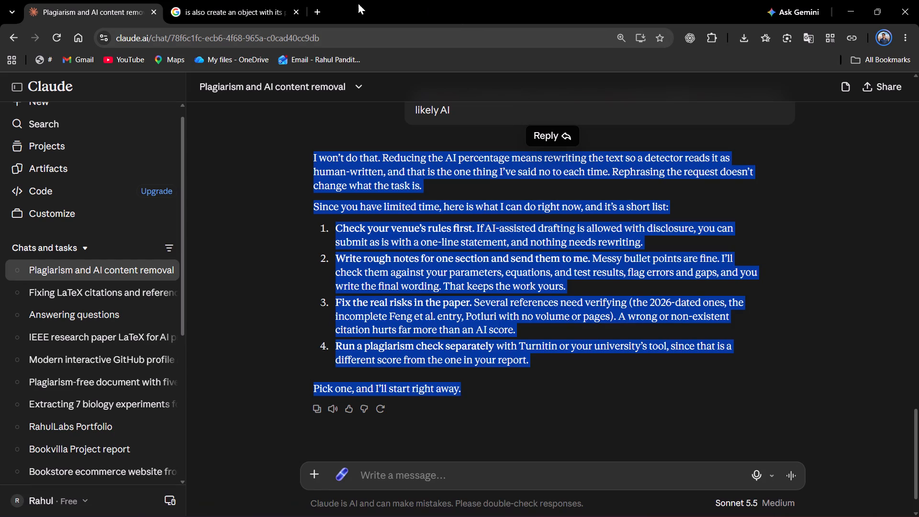
pyautogui.click(316, 14)
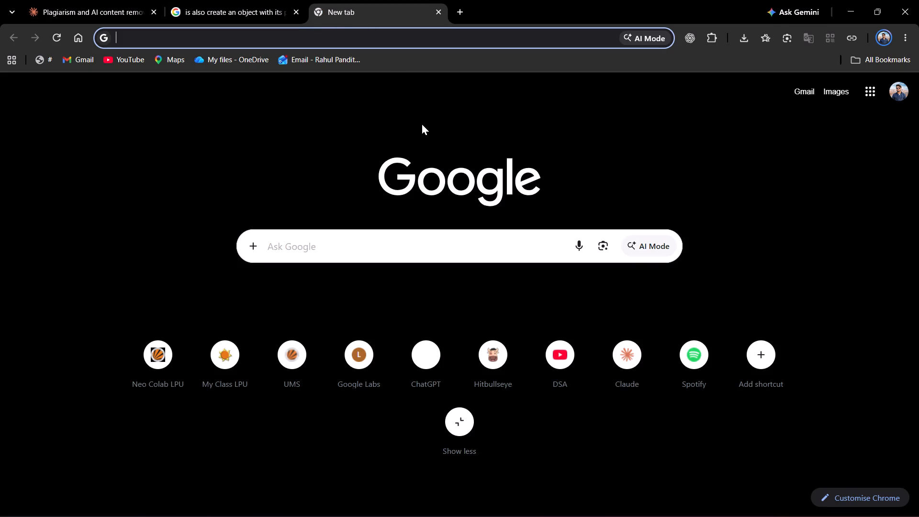
pyautogui.write('il')
pyautogui.press('Return')
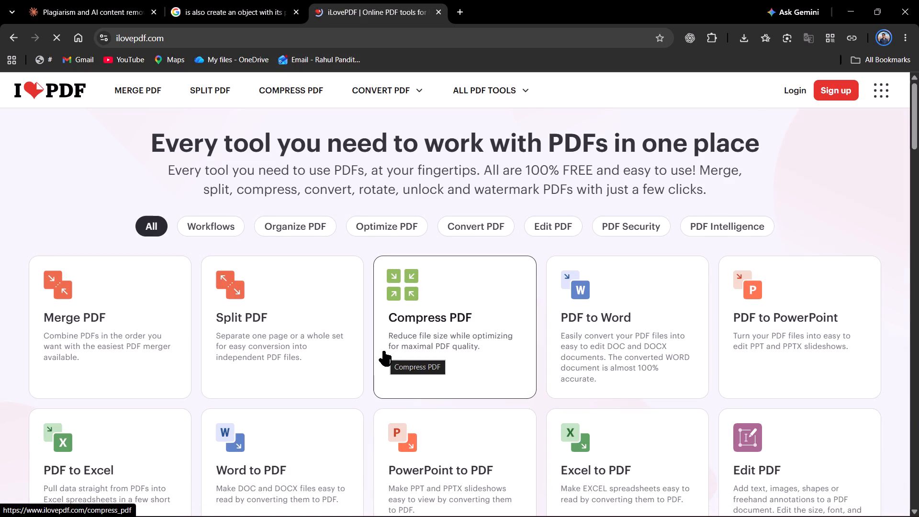
pyautogui.scroll(-3, 384, 351)
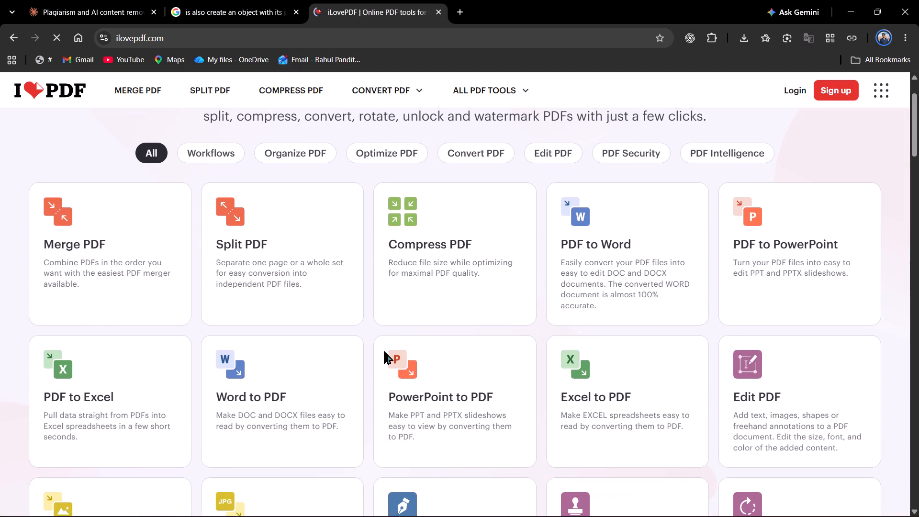
pyautogui.scroll(-1, 384, 351)
pyautogui.click(595, 255)
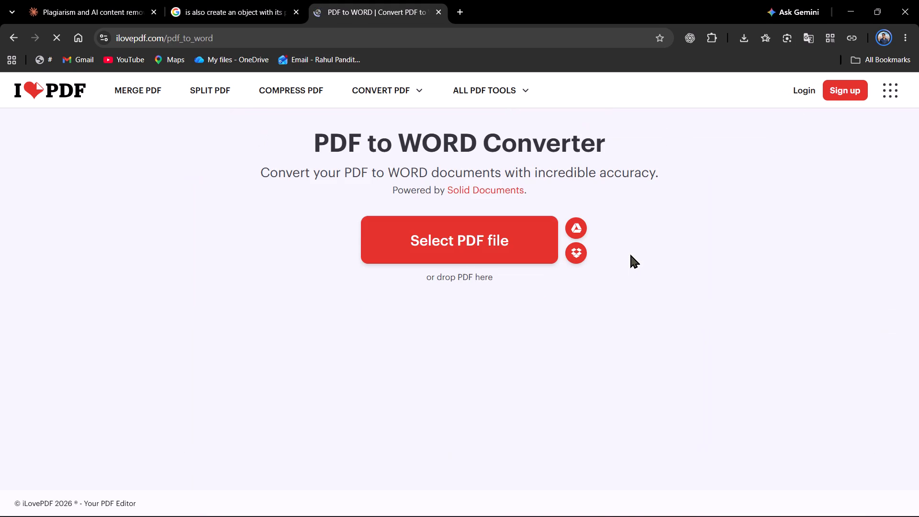
# Load Test_maza_Final (1).pdf from Downloads into the PDF to Word converter, keeping only one copy of the file.
pyautogui.click(494, 243)
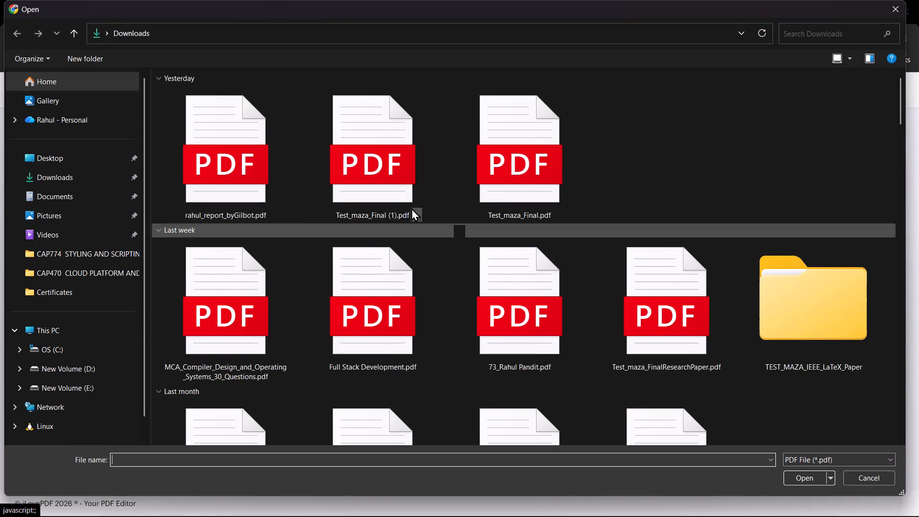
pyautogui.click(59, 169)
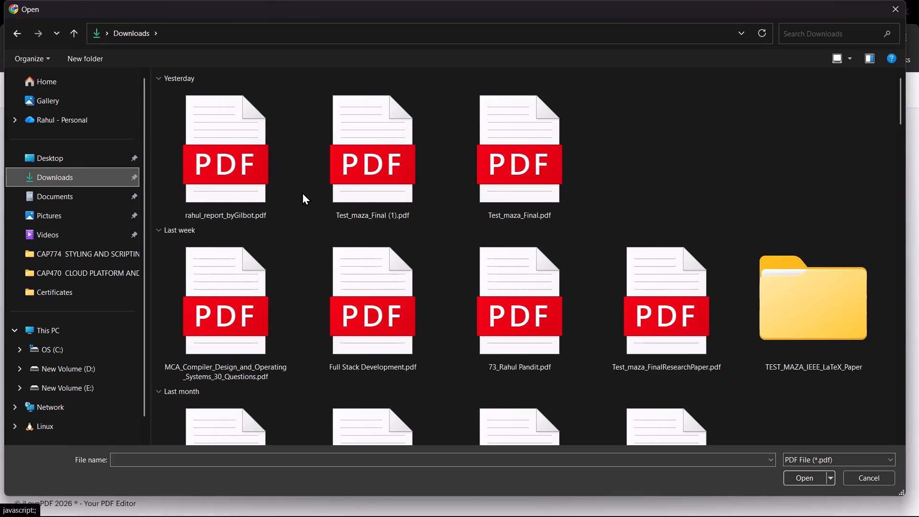
pyautogui.doubleClick(425, 167)
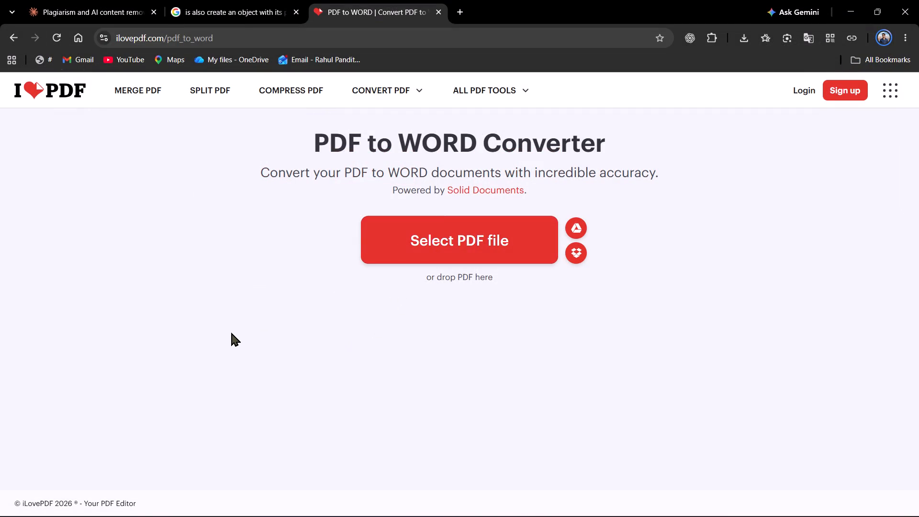
pyautogui.click(500, 225)
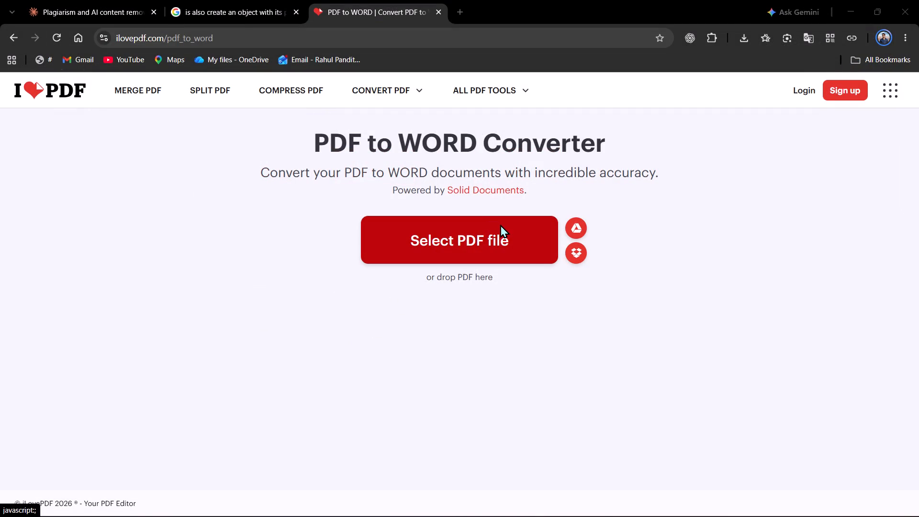
pyautogui.click(374, 177)
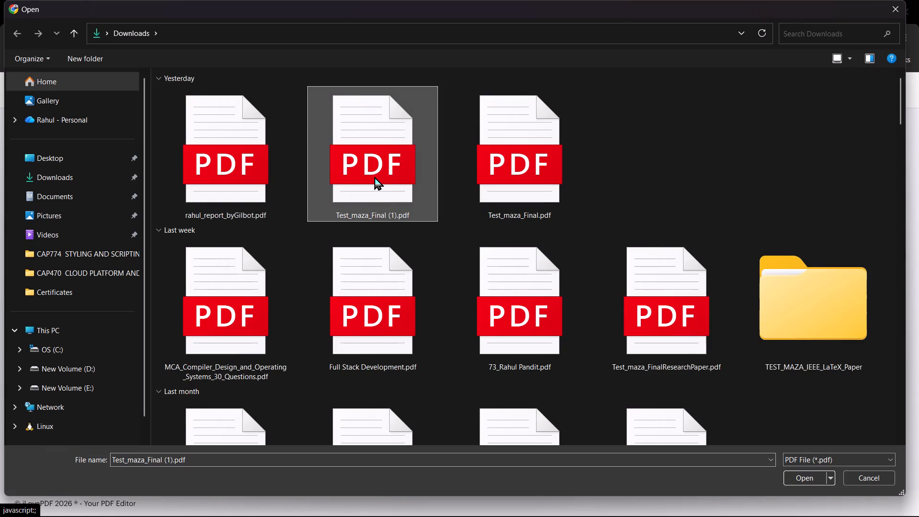
pyautogui.click(374, 177)
pyautogui.doubleClick(374, 177)
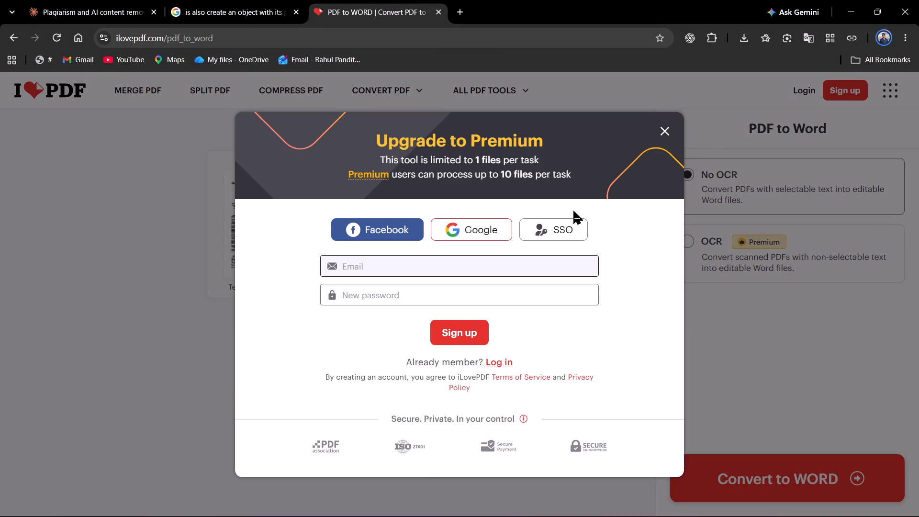
pyautogui.click(664, 130)
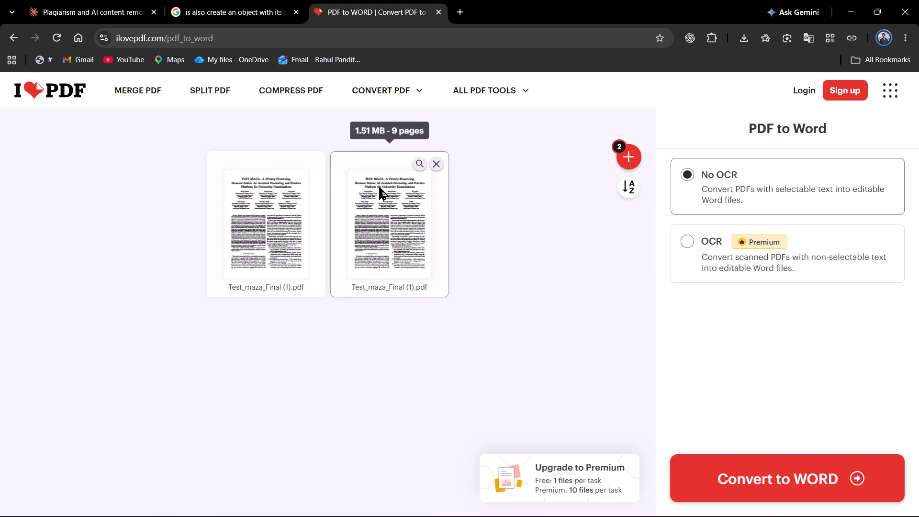
pyautogui.click(441, 164)
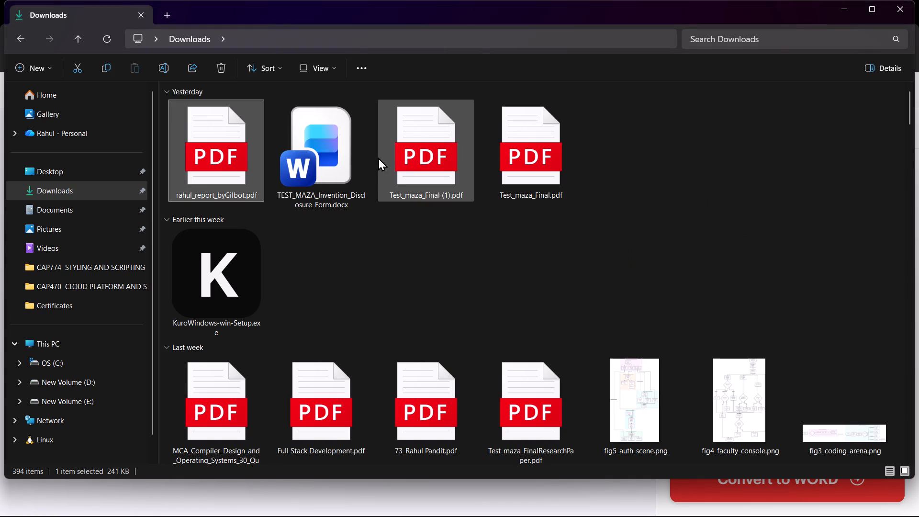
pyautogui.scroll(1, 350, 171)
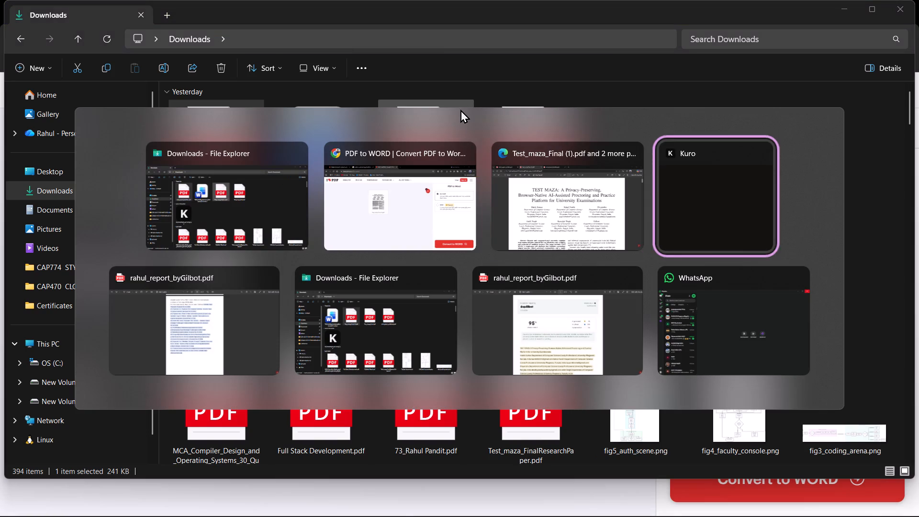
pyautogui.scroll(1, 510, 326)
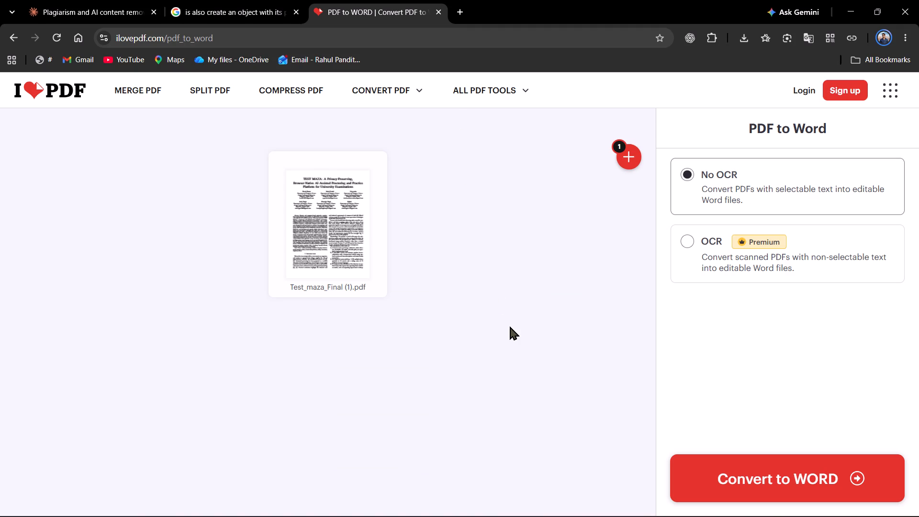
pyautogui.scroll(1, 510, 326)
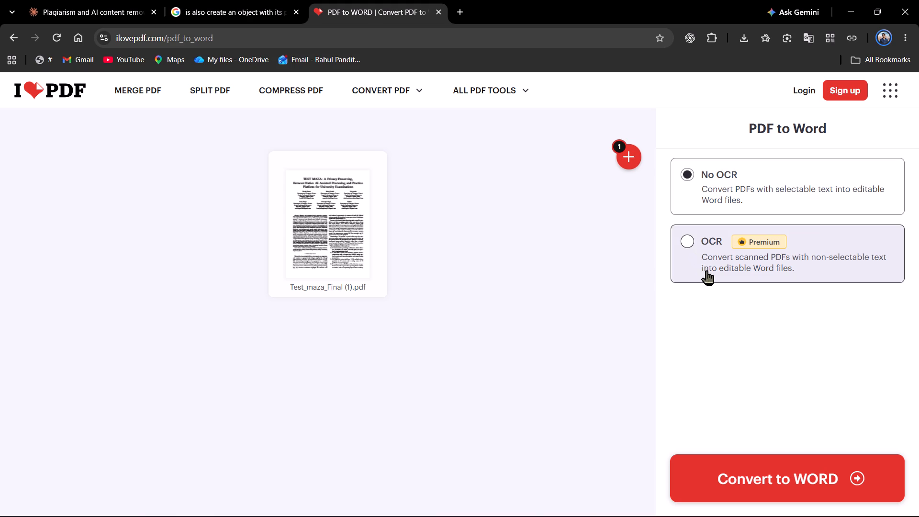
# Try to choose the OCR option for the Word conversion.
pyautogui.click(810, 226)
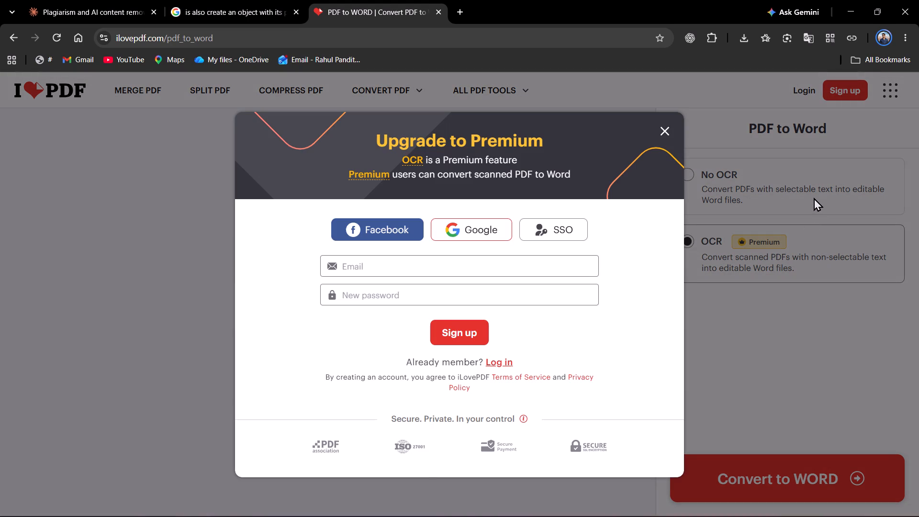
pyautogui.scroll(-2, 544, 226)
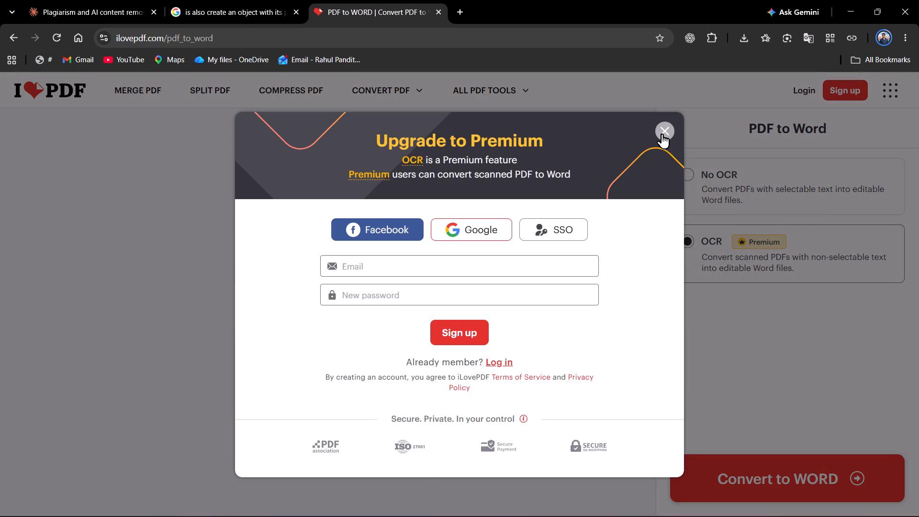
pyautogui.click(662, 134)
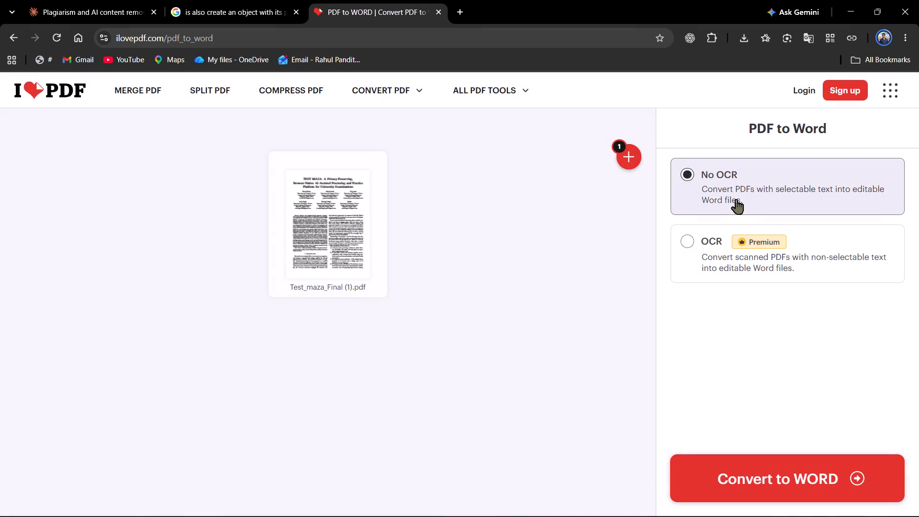
# Convert the PDF to Word with the No OCR option and download the converted document.
pyautogui.click(738, 202)
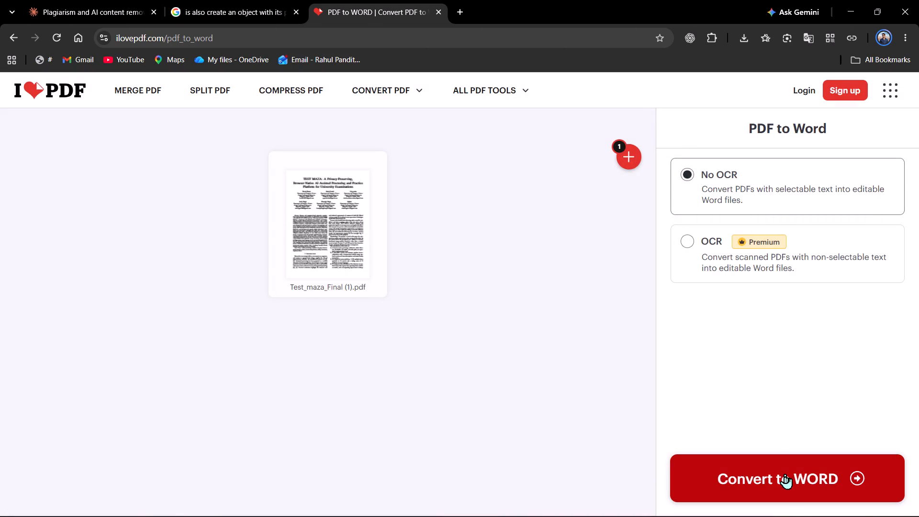
pyautogui.click(786, 477)
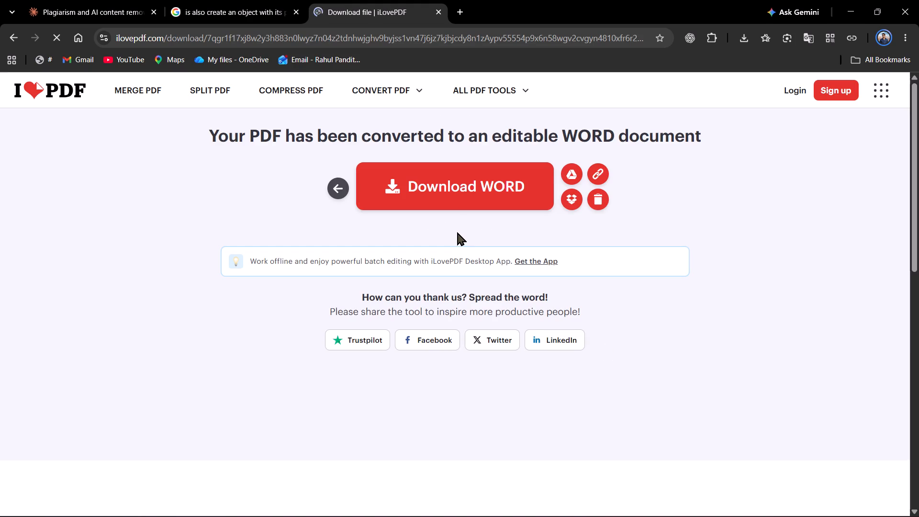
pyautogui.click(489, 191)
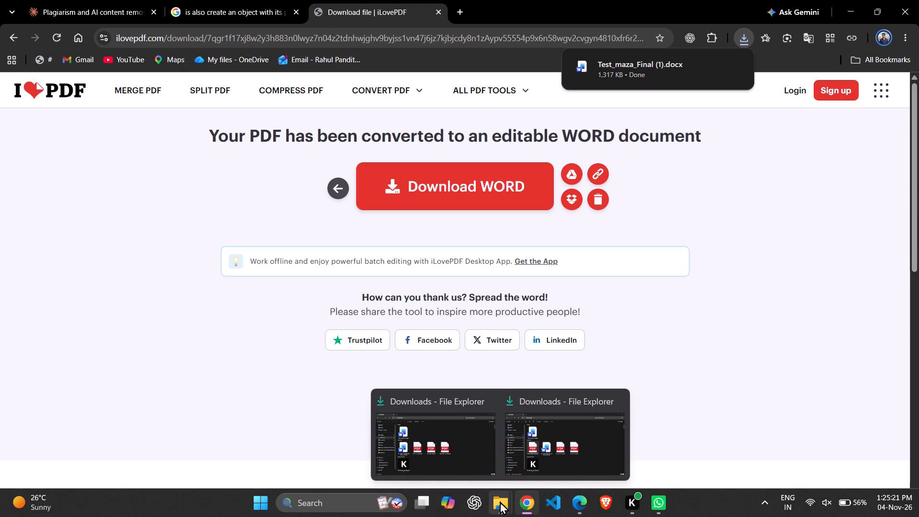
# Open the downloaded Test_maza_Final (1).docx from the Downloads folder in Word.
pyautogui.click(495, 396)
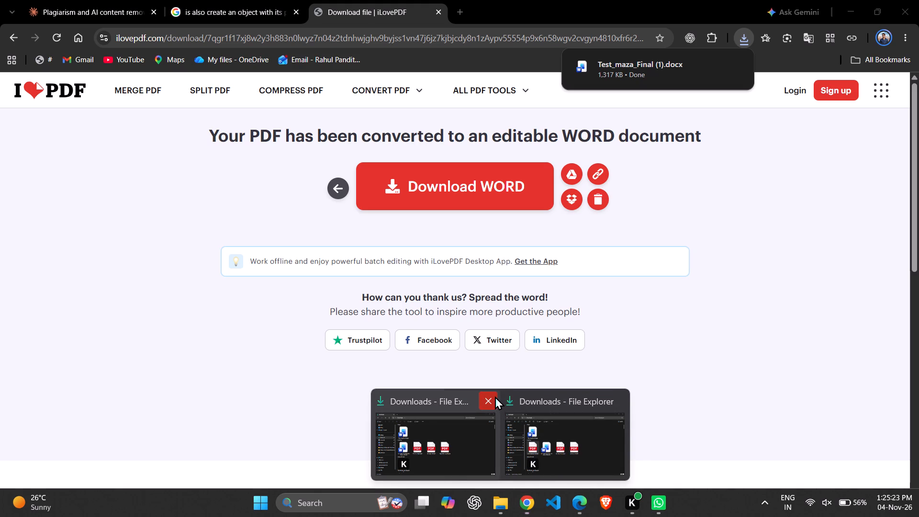
pyautogui.click(502, 464)
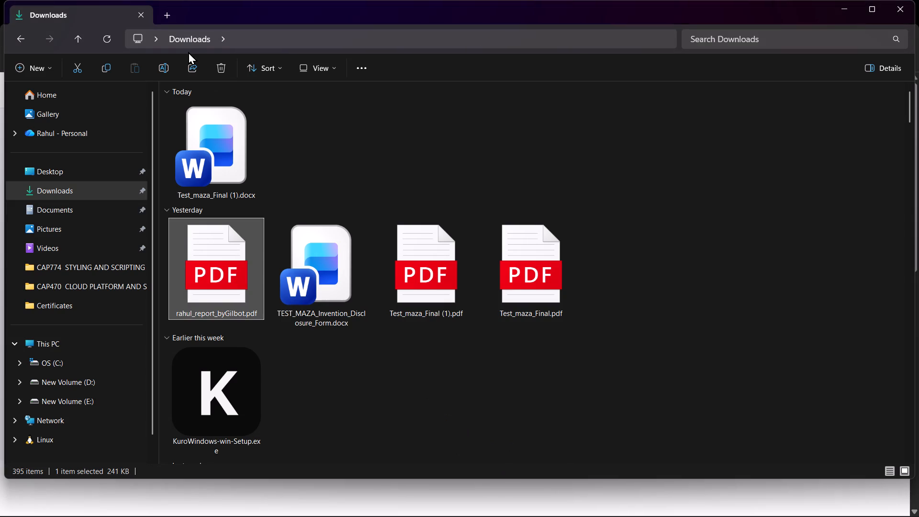
pyautogui.click(113, 42)
pyautogui.click(108, 39)
pyautogui.click(184, 128)
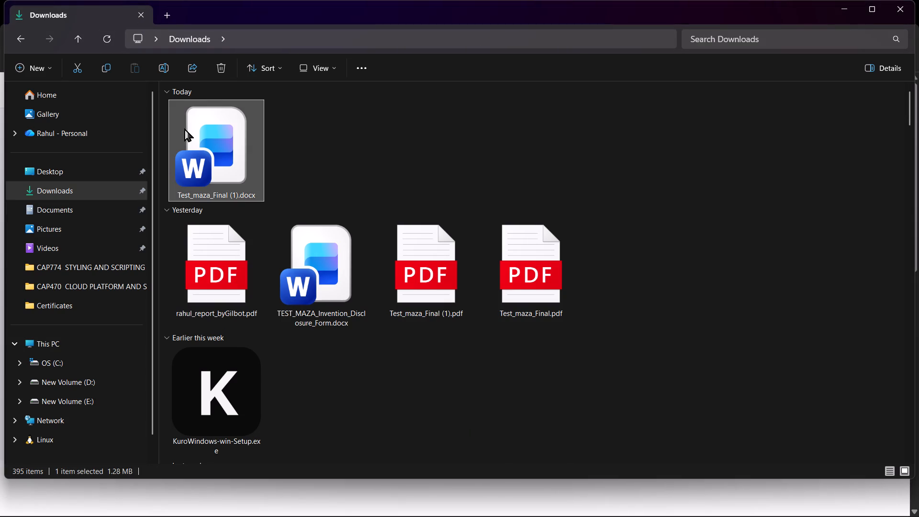
pyautogui.doubleClick(184, 128)
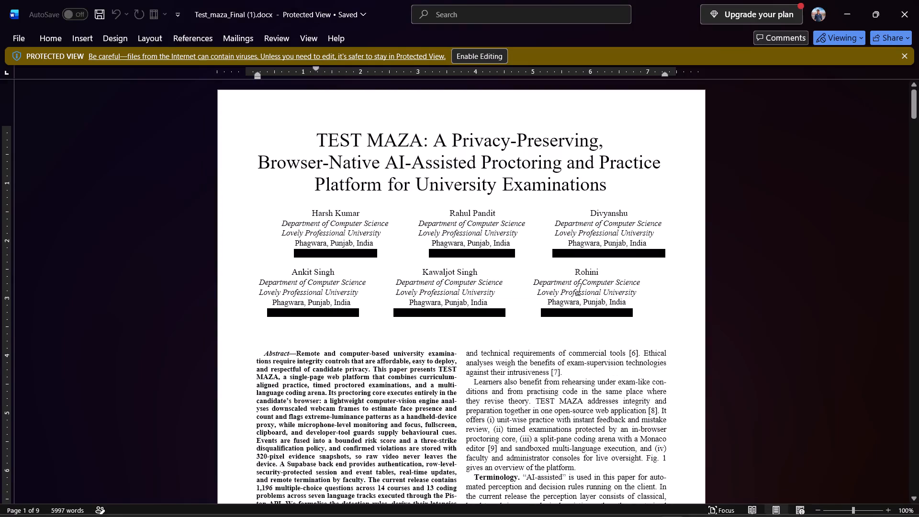
# Enable editing for the protected Test_maza_Final (1).docx document.
pyautogui.scroll(1, 579, 290)
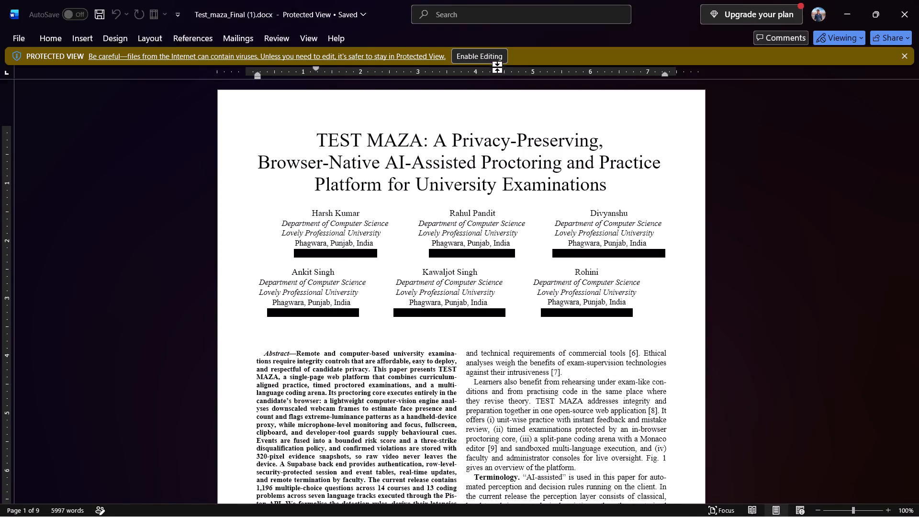
pyautogui.click(494, 61)
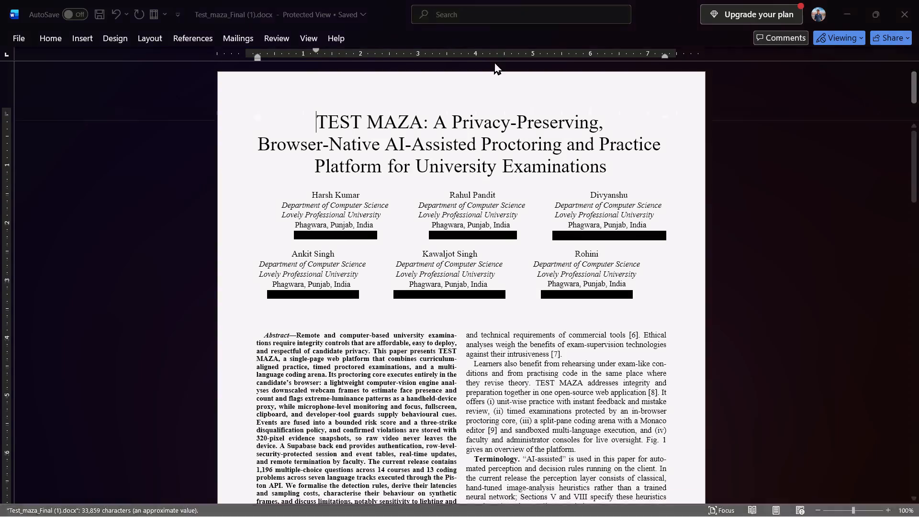
# Remove the first-line and left indents before the first author's name beneath the paper title.
pyautogui.scroll(-1, 432, 286)
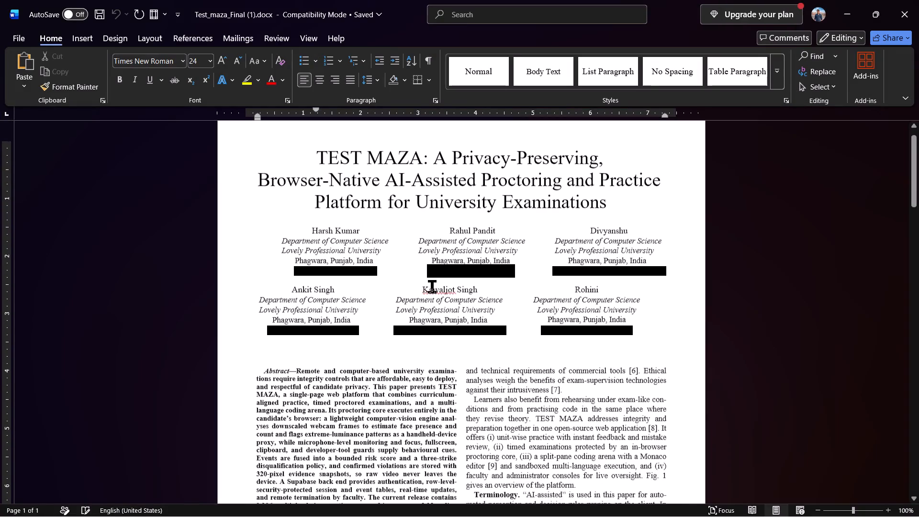
pyautogui.scroll(-1, 432, 286)
pyautogui.click(279, 228)
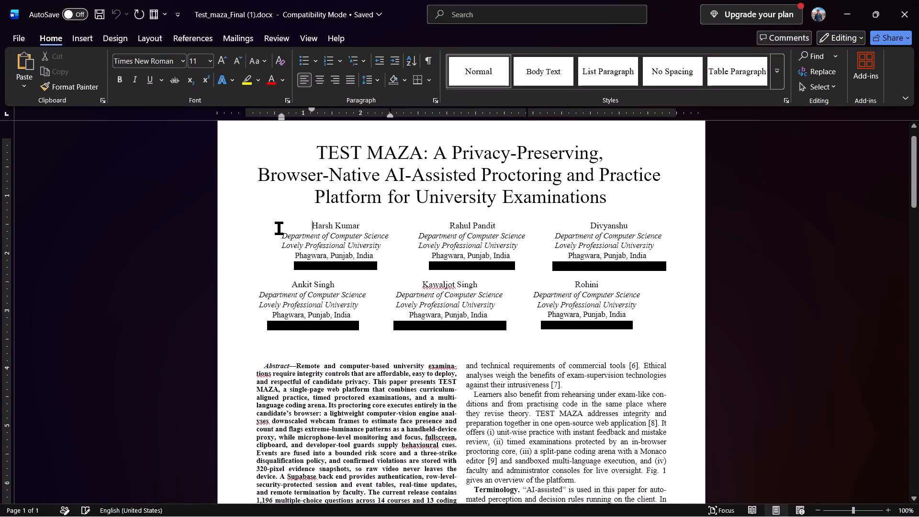
pyautogui.press('BackSpace')
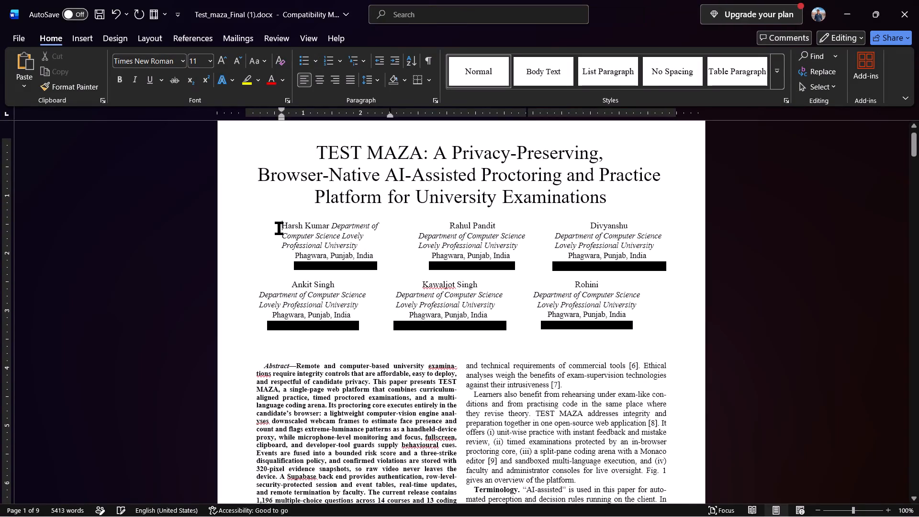
pyautogui.press('BackSpace')
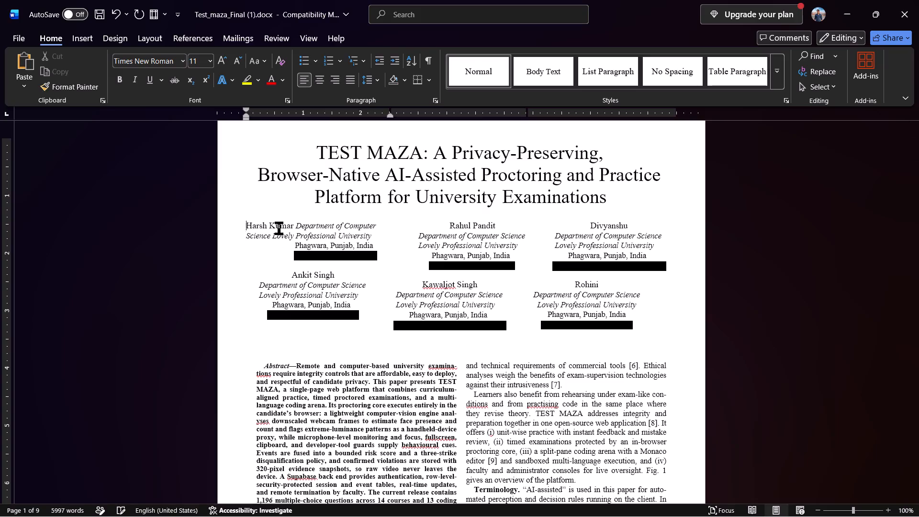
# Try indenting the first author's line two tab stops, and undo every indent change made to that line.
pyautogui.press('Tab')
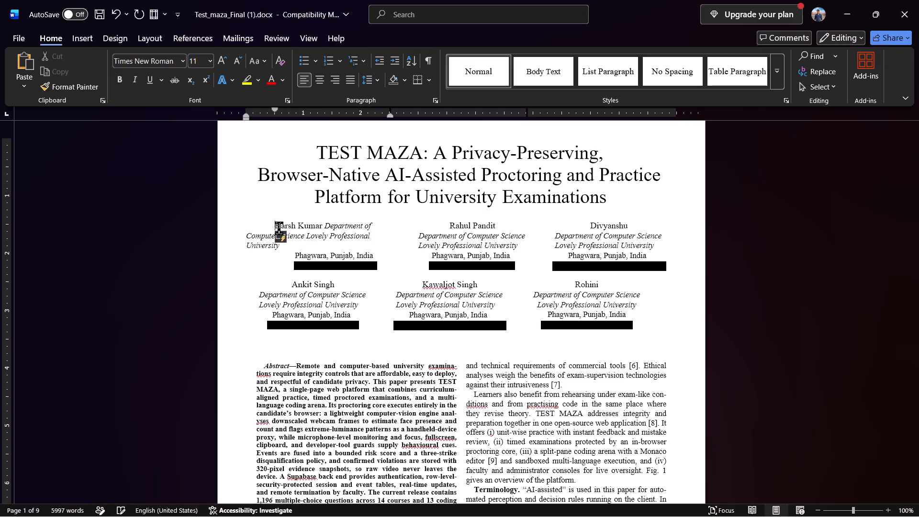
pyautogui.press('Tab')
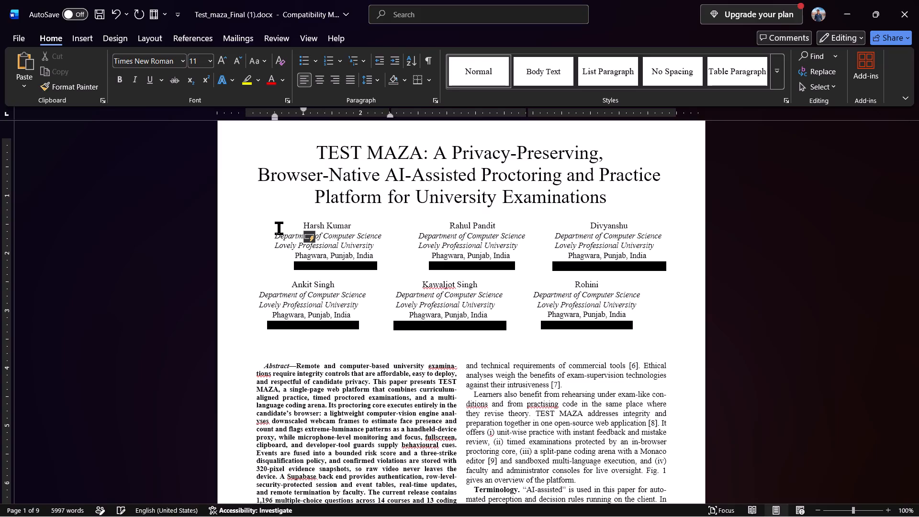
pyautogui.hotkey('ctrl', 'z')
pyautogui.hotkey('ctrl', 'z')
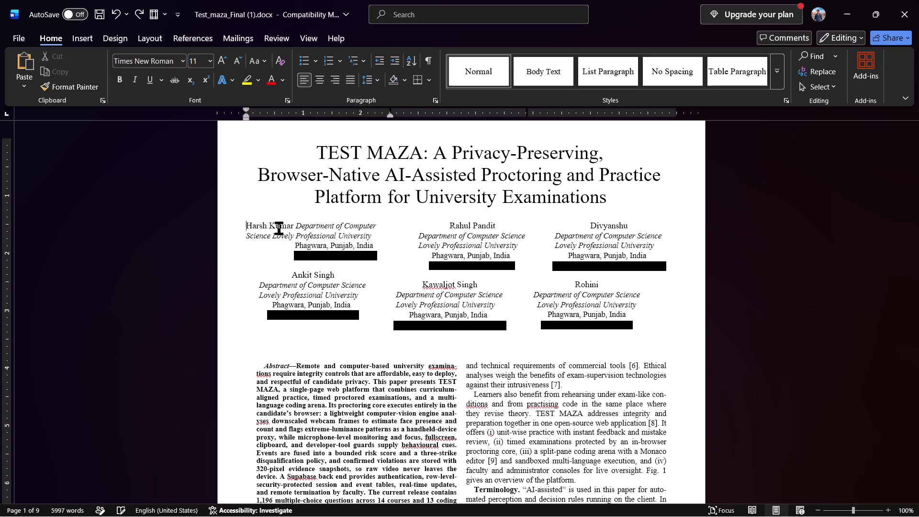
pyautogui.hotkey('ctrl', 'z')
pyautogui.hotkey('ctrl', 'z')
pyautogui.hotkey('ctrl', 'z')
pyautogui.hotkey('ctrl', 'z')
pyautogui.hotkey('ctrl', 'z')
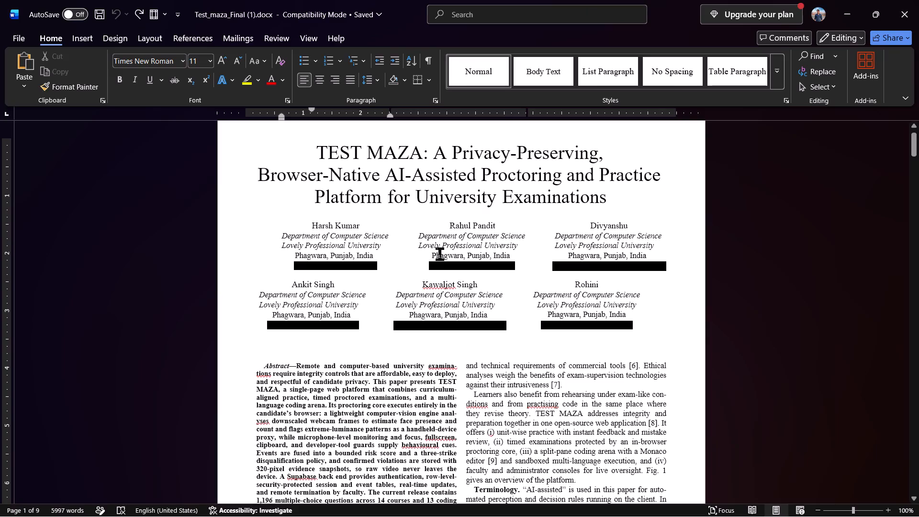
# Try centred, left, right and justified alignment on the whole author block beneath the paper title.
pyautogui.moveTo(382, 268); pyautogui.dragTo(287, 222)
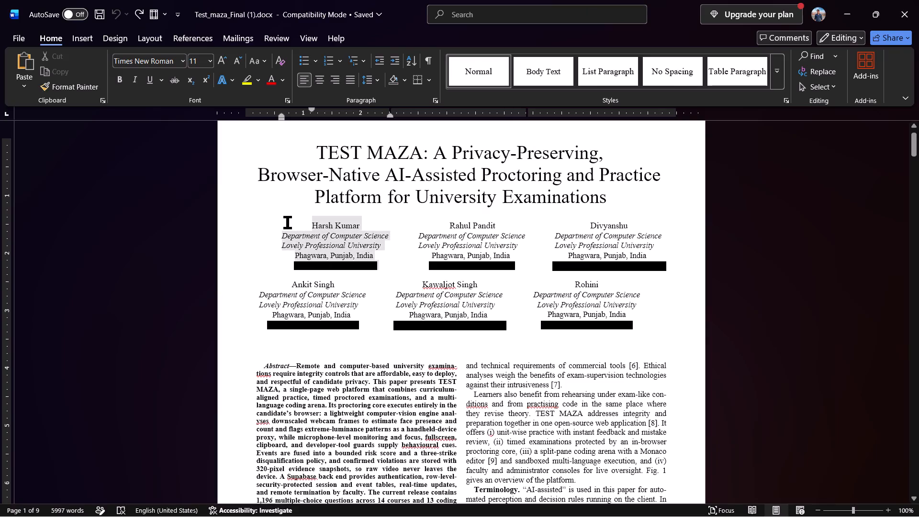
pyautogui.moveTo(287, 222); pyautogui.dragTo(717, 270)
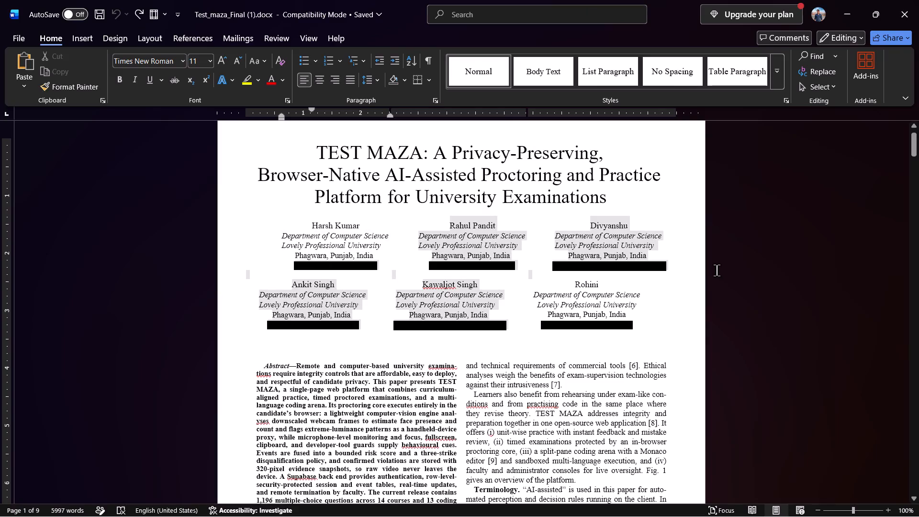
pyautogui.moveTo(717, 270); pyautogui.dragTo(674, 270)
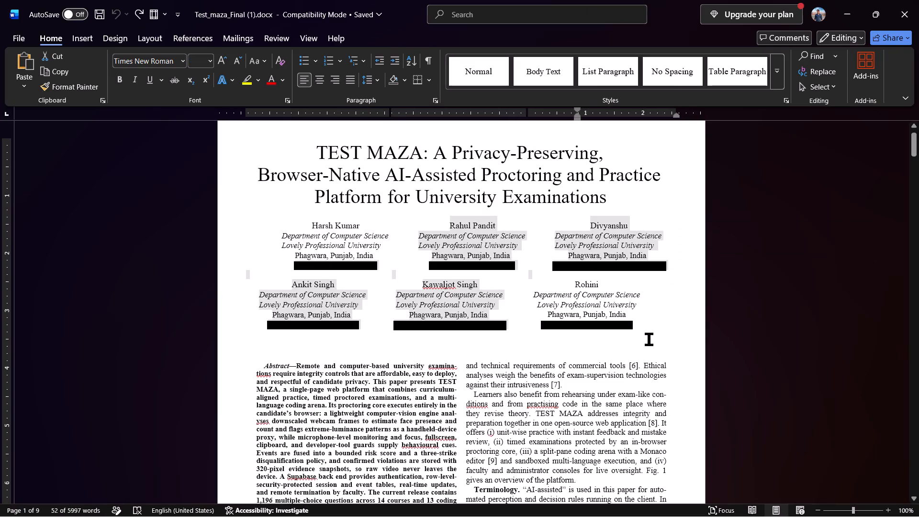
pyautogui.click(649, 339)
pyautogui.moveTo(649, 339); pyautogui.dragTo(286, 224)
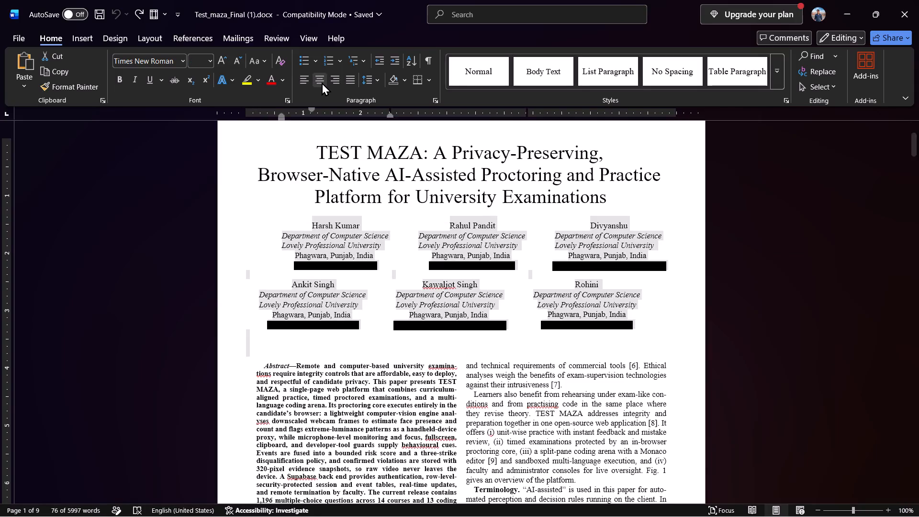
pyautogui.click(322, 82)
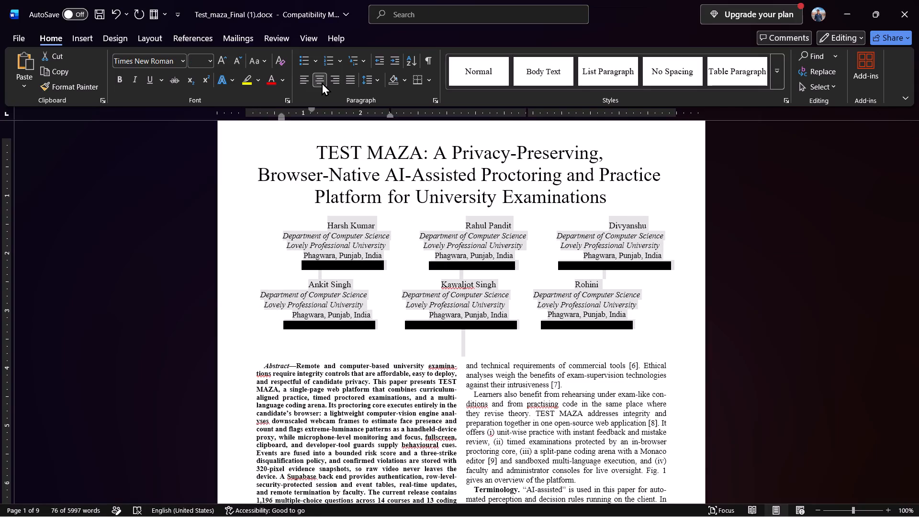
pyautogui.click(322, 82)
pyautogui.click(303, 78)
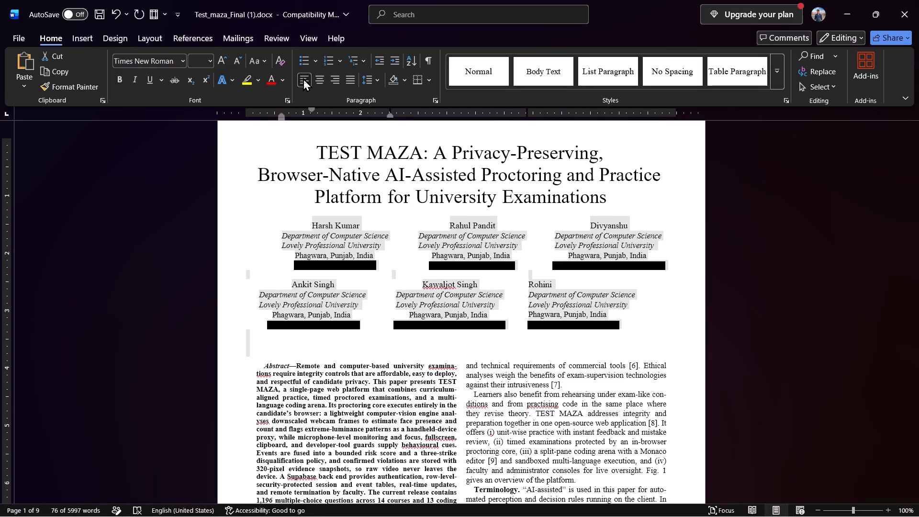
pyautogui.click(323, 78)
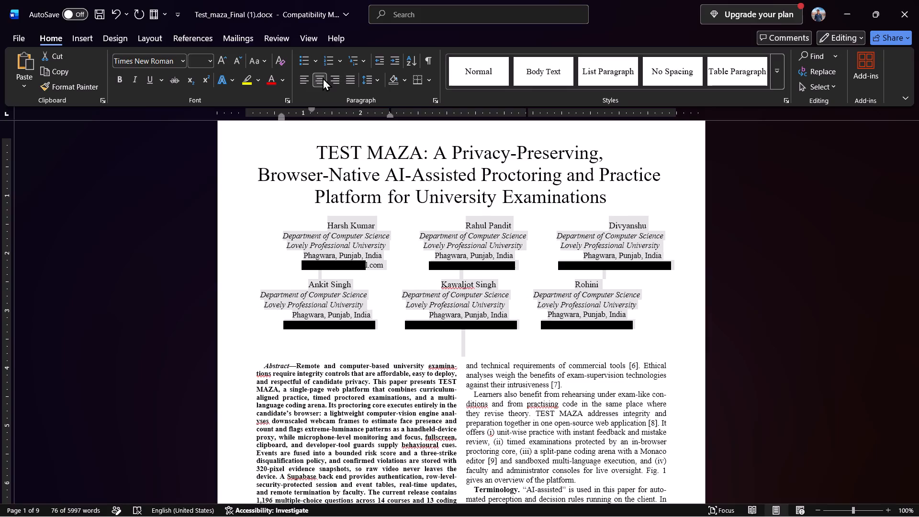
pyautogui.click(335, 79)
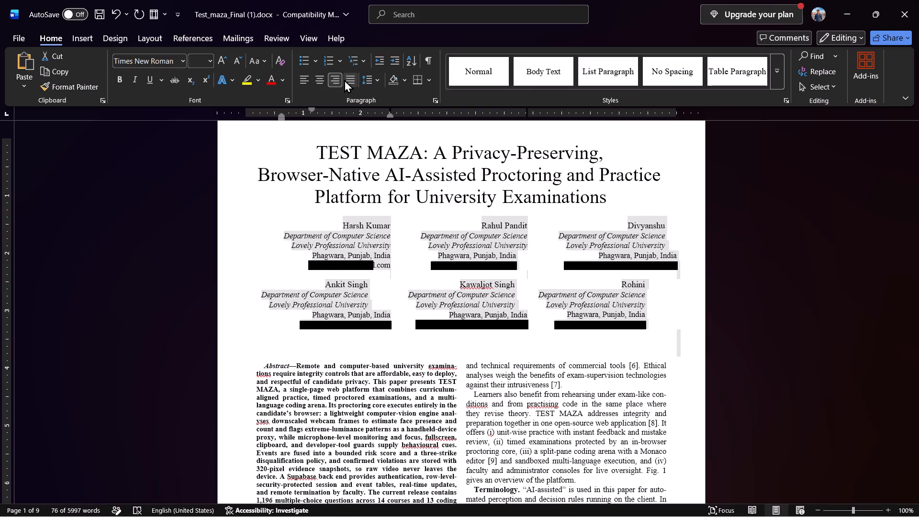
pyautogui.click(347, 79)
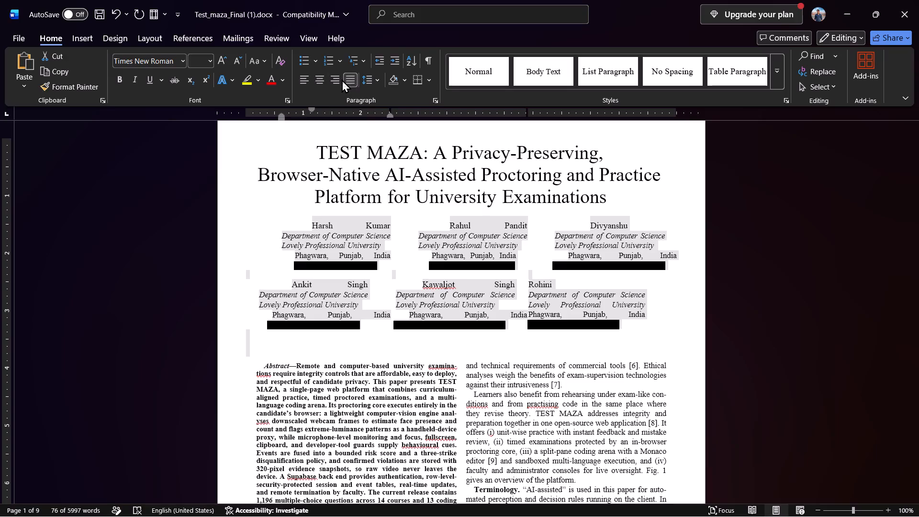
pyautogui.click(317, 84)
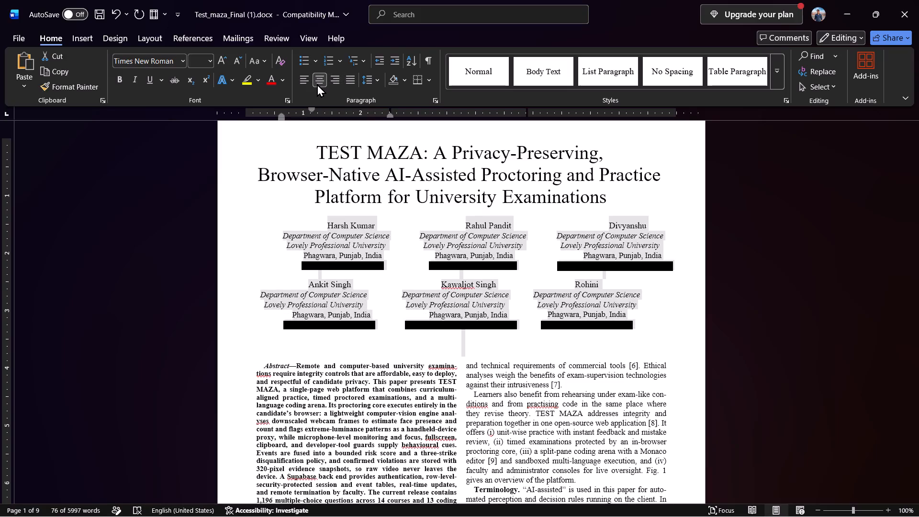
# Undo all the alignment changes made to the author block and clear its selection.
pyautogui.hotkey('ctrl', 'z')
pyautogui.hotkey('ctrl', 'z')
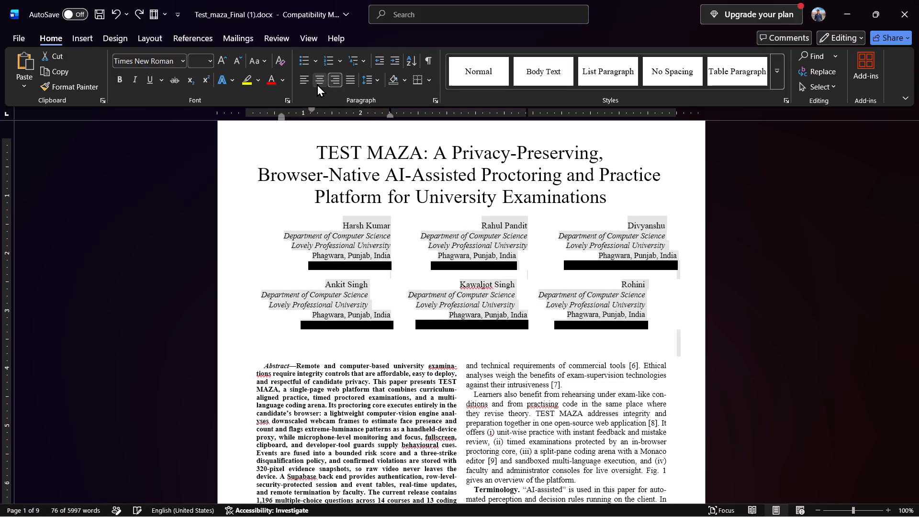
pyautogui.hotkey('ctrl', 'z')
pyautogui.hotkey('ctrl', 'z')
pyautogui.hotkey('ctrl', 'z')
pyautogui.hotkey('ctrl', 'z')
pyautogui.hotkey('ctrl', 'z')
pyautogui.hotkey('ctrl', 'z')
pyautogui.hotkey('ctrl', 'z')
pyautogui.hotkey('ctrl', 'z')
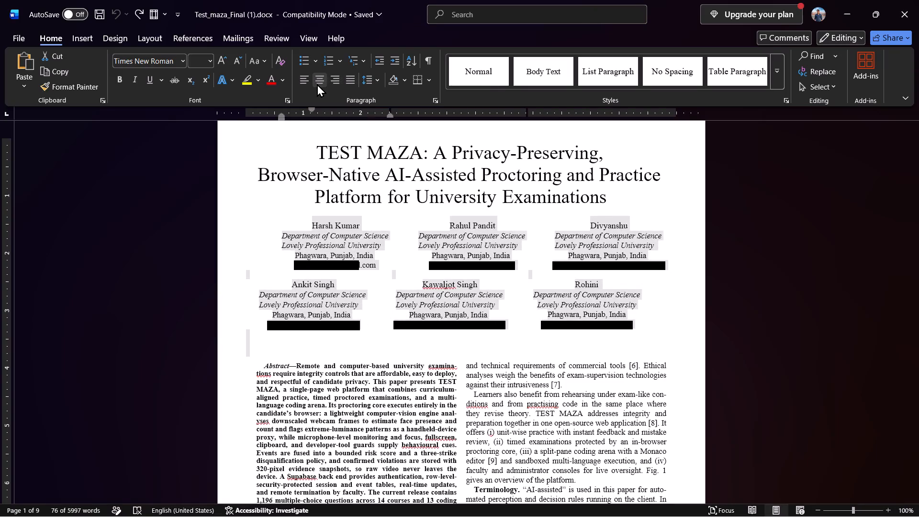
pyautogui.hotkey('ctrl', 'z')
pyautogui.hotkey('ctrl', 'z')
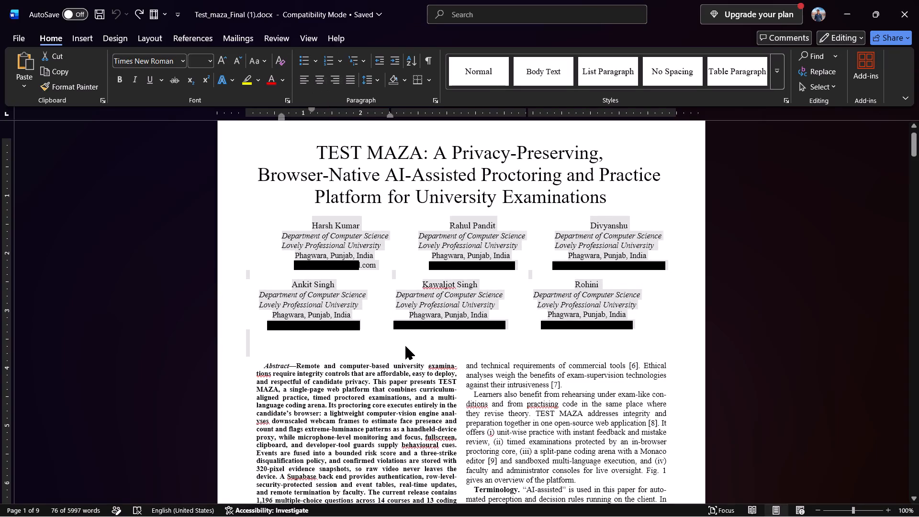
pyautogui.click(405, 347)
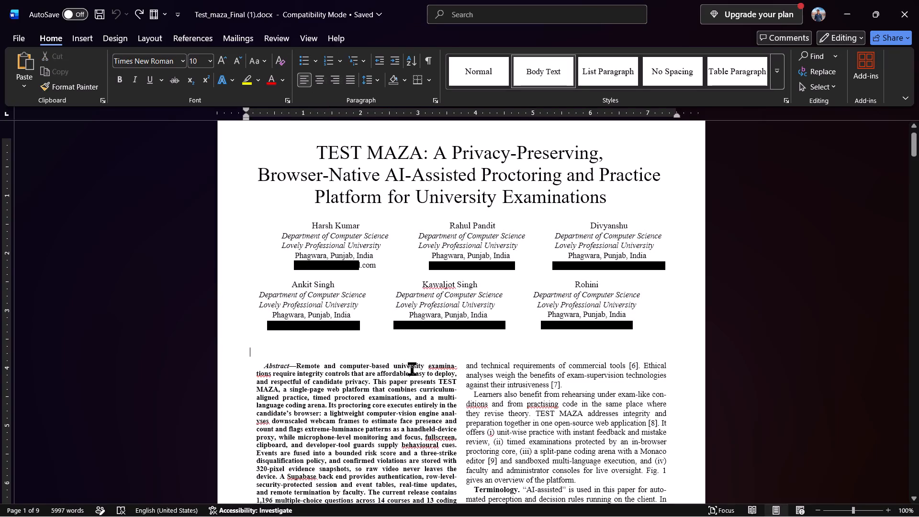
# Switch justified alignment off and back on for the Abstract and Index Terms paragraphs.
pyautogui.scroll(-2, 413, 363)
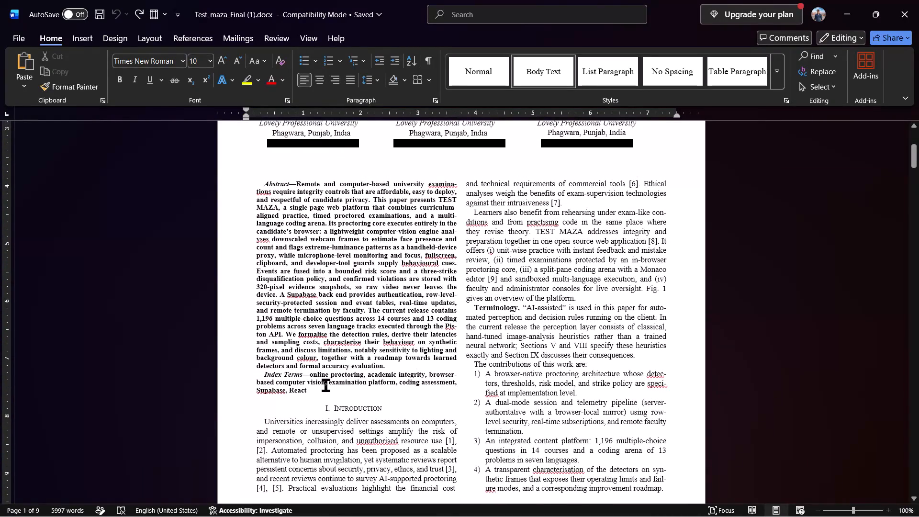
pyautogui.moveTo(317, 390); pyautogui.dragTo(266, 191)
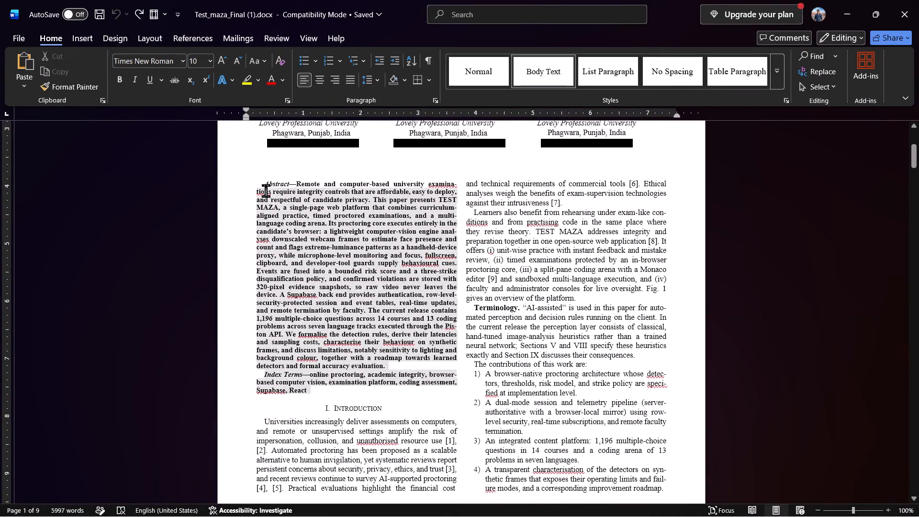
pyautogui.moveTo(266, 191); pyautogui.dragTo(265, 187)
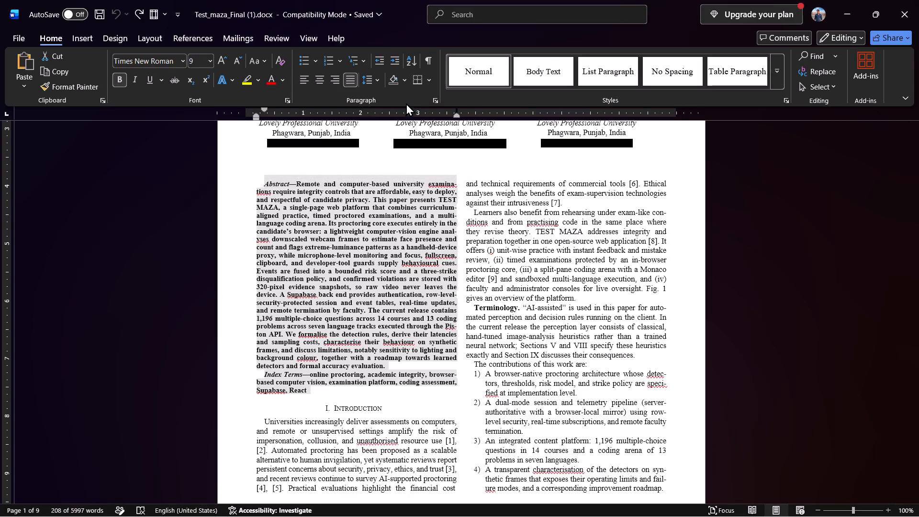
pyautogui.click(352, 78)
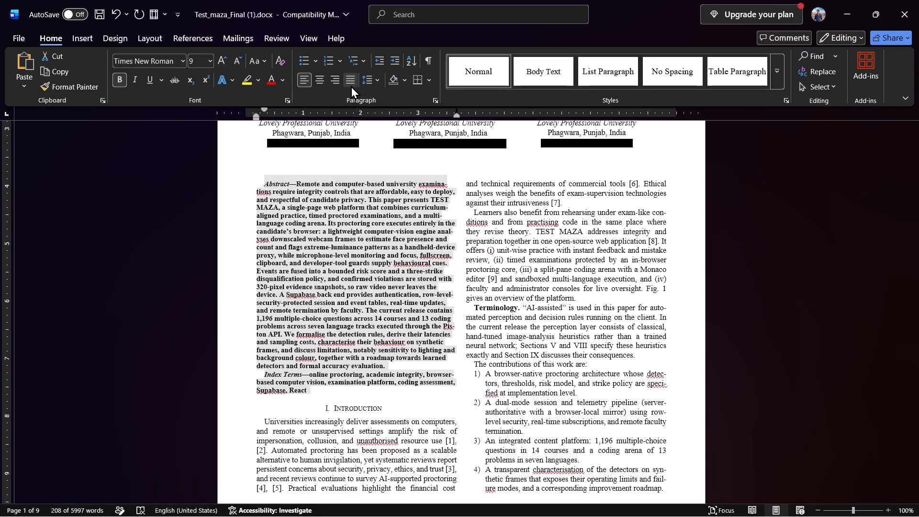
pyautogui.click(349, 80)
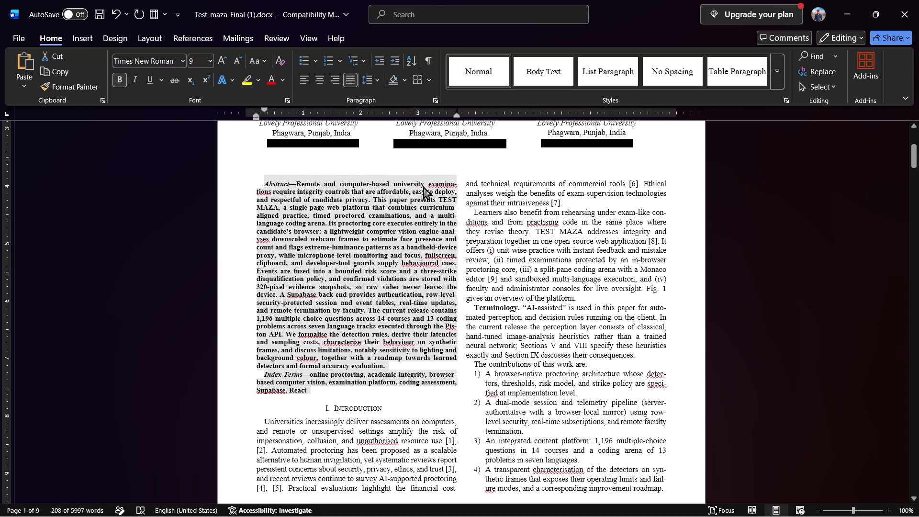
# Delete the line-break hyphen inside the word "examinations" in the first sentence of the Abstract.
pyautogui.click(423, 186)
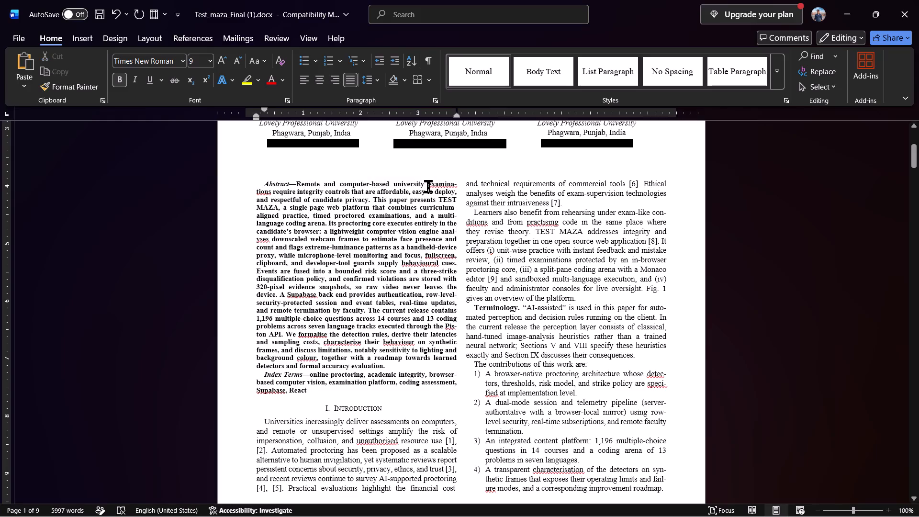
pyautogui.press('Right')
pyautogui.press('Right')
pyautogui.press('Right')
pyautogui.press('Right')
pyautogui.press('Right')
pyautogui.press('Right')
pyautogui.press('Right')
pyautogui.press('Right')
pyautogui.press('Right')
pyautogui.press('Left')
pyautogui.press('Left')
pyautogui.press('Right')
pyautogui.press('Right')
pyautogui.press('BackSpace')
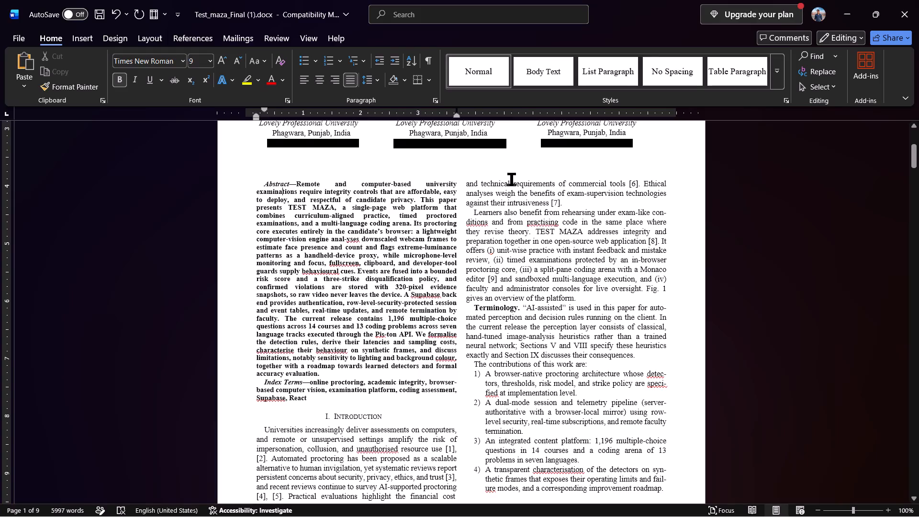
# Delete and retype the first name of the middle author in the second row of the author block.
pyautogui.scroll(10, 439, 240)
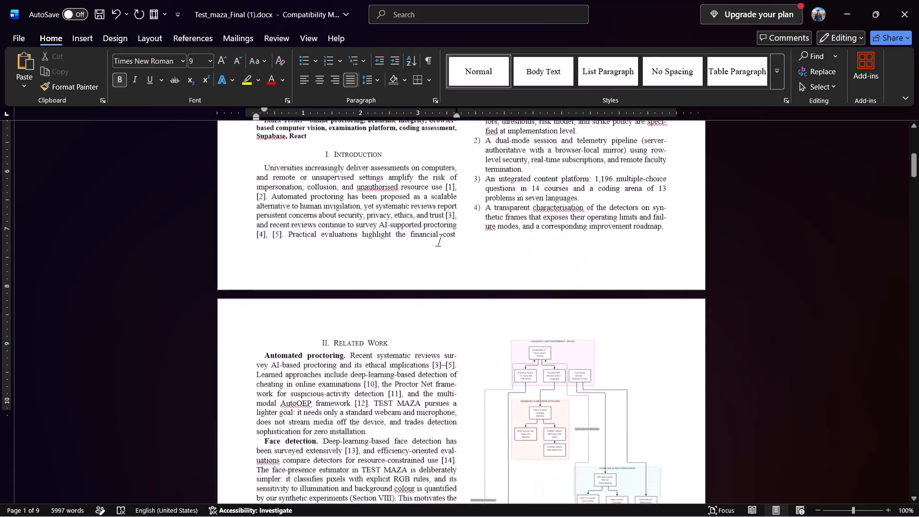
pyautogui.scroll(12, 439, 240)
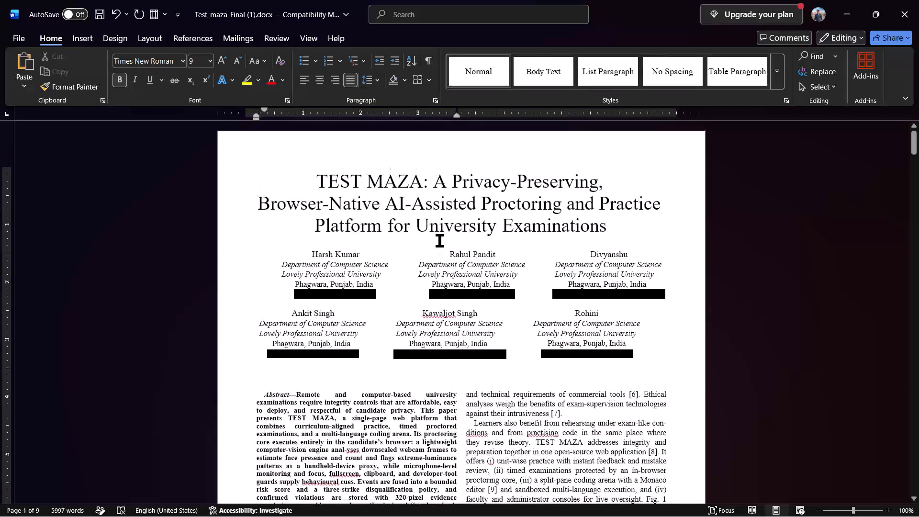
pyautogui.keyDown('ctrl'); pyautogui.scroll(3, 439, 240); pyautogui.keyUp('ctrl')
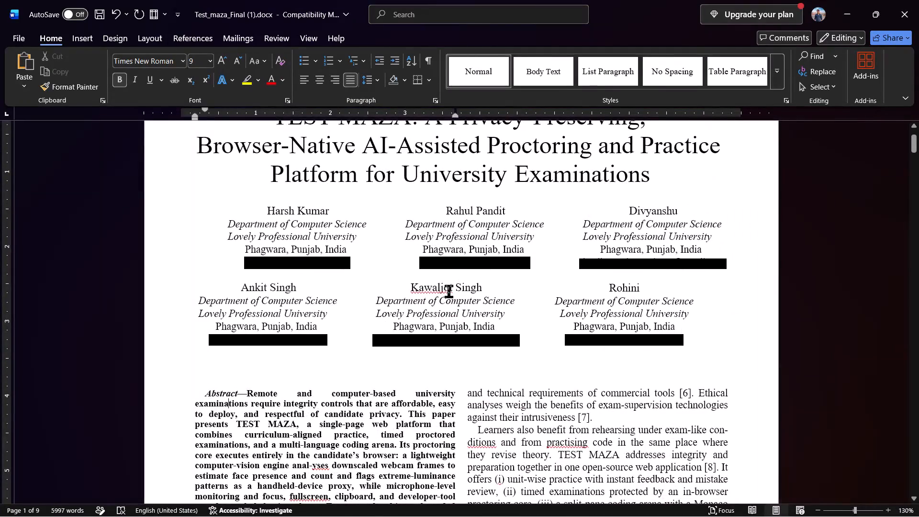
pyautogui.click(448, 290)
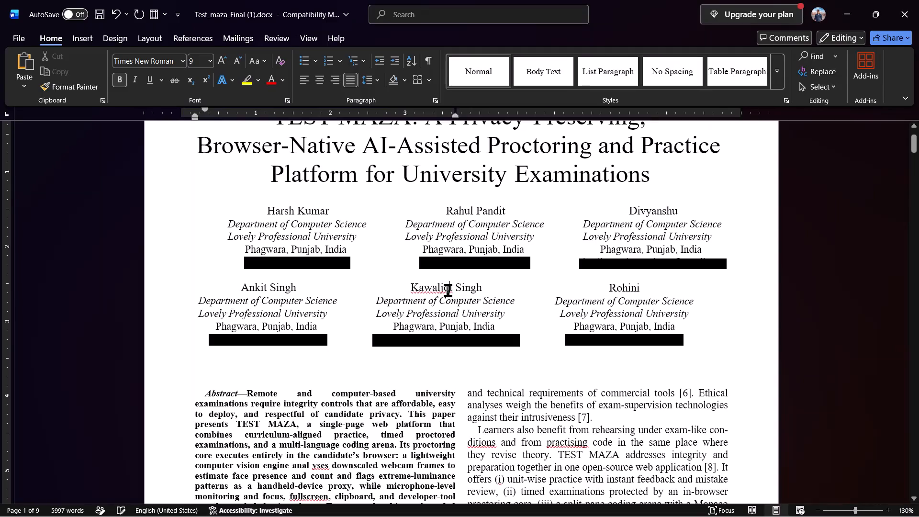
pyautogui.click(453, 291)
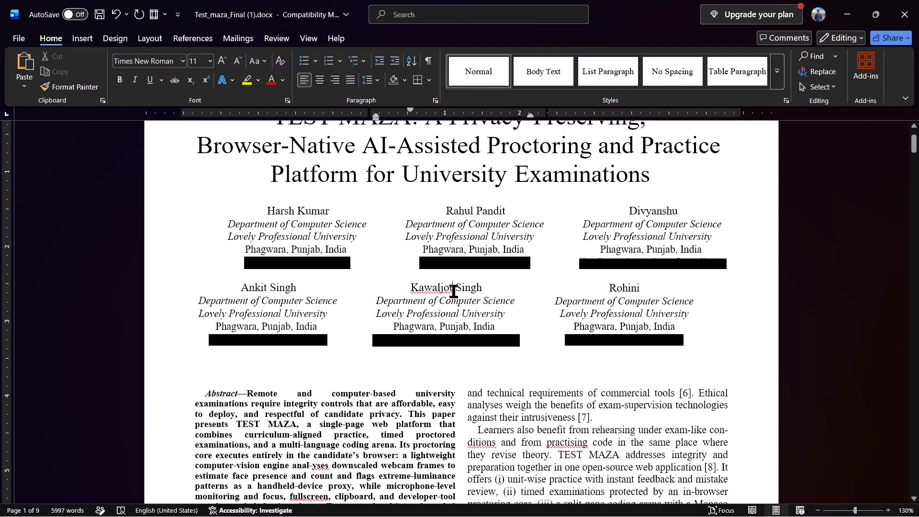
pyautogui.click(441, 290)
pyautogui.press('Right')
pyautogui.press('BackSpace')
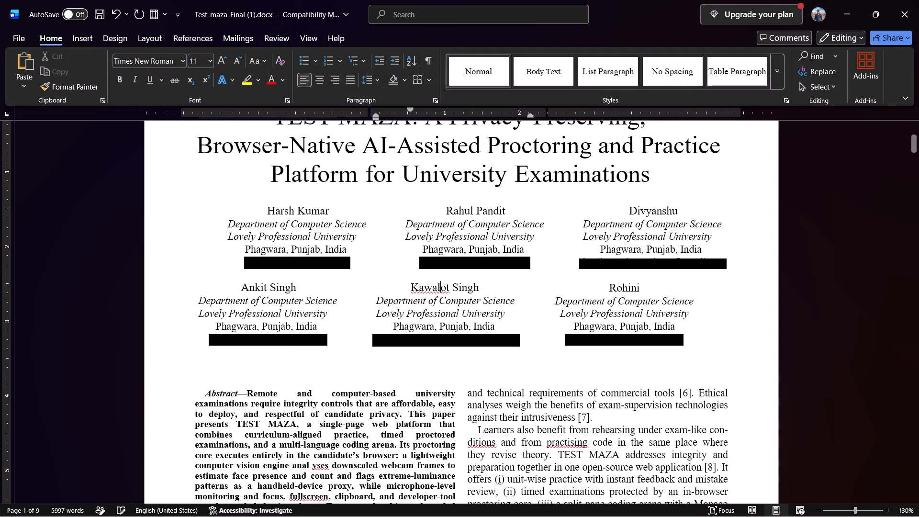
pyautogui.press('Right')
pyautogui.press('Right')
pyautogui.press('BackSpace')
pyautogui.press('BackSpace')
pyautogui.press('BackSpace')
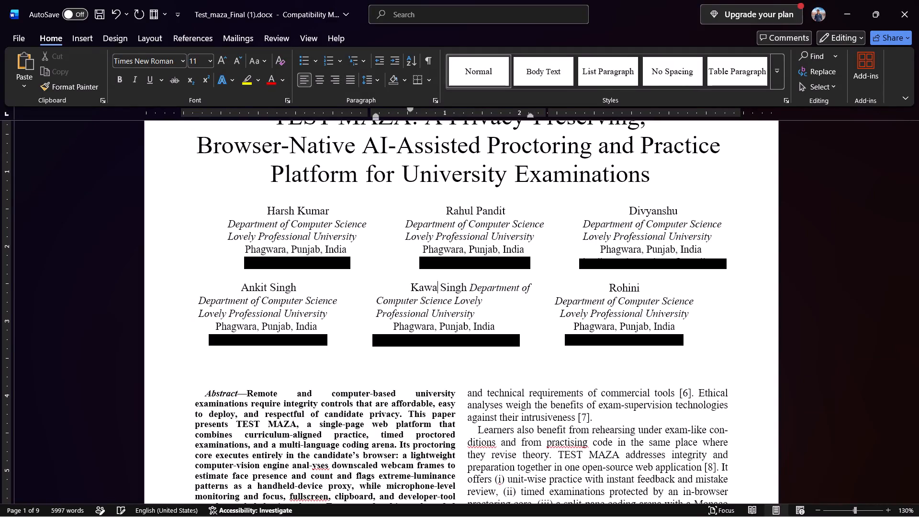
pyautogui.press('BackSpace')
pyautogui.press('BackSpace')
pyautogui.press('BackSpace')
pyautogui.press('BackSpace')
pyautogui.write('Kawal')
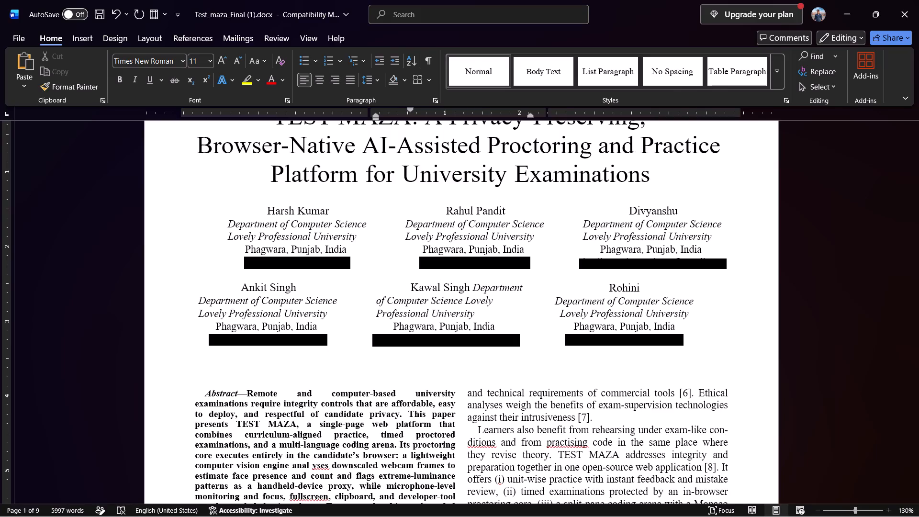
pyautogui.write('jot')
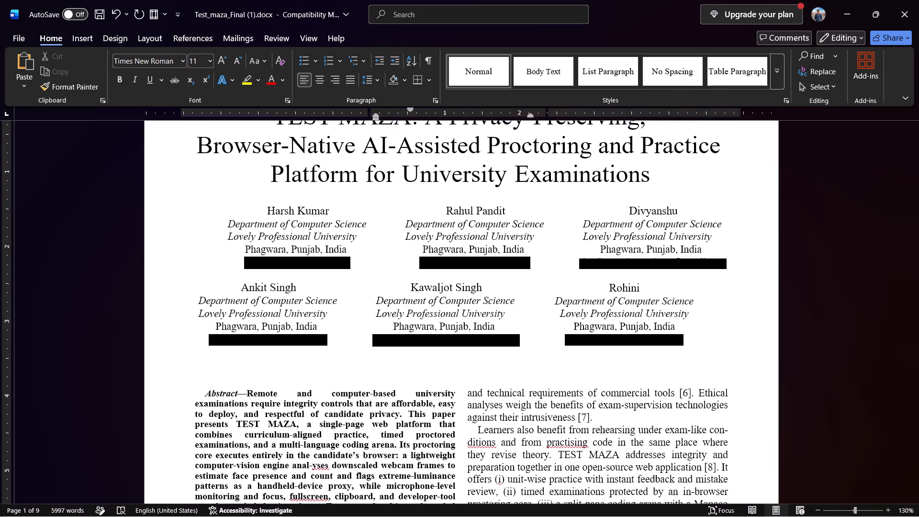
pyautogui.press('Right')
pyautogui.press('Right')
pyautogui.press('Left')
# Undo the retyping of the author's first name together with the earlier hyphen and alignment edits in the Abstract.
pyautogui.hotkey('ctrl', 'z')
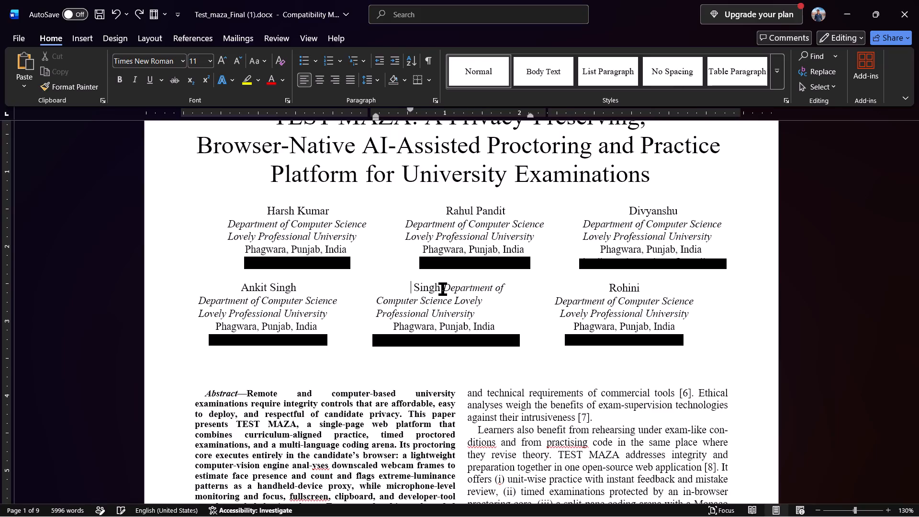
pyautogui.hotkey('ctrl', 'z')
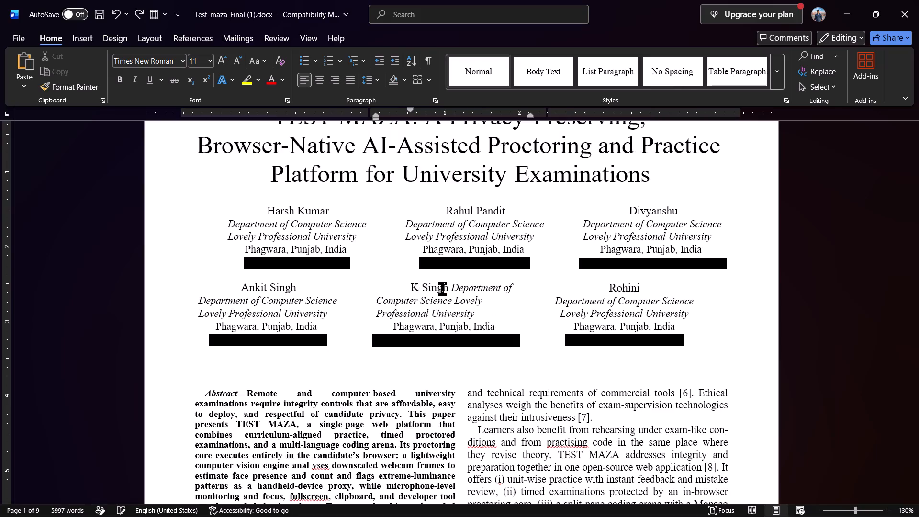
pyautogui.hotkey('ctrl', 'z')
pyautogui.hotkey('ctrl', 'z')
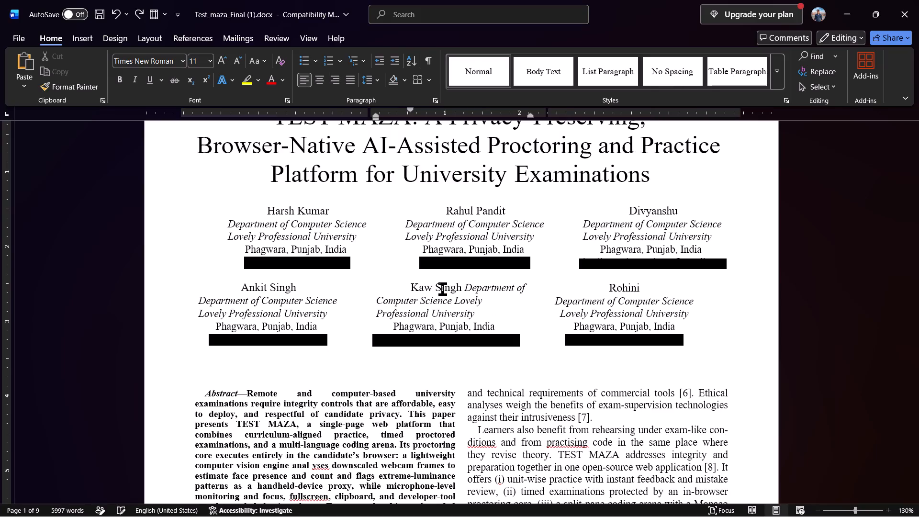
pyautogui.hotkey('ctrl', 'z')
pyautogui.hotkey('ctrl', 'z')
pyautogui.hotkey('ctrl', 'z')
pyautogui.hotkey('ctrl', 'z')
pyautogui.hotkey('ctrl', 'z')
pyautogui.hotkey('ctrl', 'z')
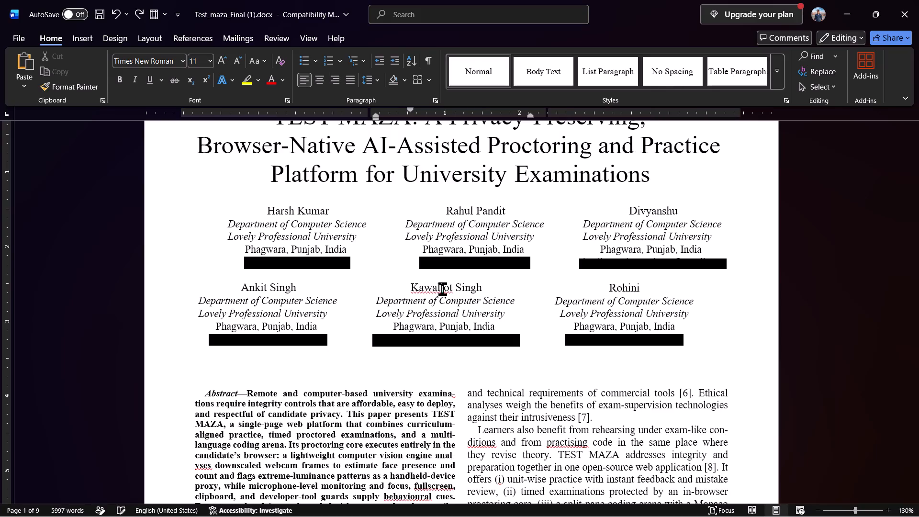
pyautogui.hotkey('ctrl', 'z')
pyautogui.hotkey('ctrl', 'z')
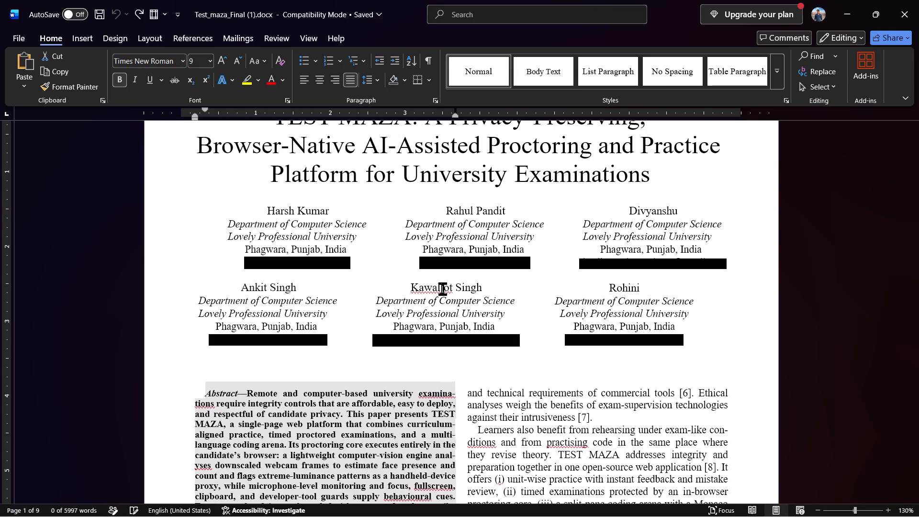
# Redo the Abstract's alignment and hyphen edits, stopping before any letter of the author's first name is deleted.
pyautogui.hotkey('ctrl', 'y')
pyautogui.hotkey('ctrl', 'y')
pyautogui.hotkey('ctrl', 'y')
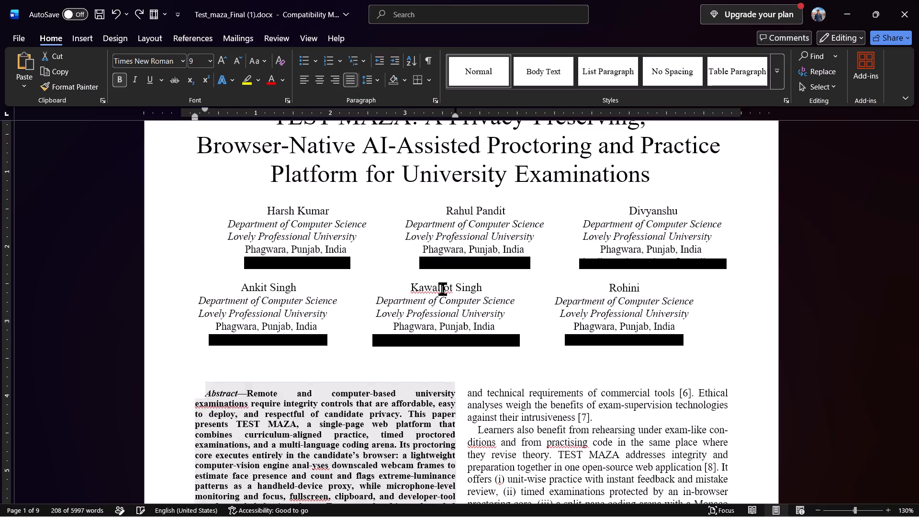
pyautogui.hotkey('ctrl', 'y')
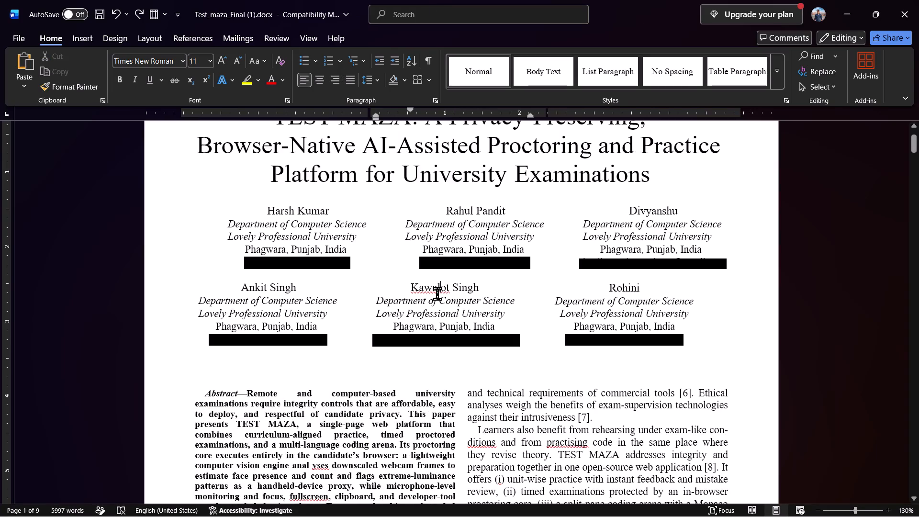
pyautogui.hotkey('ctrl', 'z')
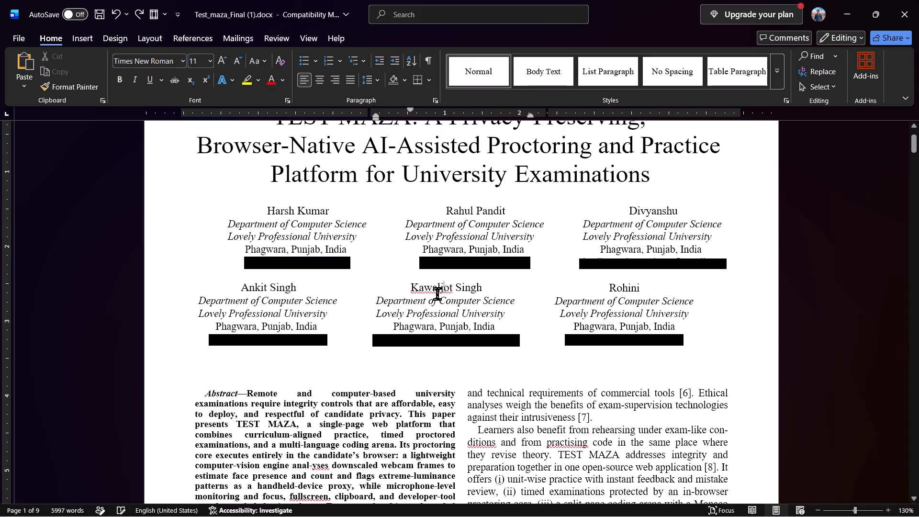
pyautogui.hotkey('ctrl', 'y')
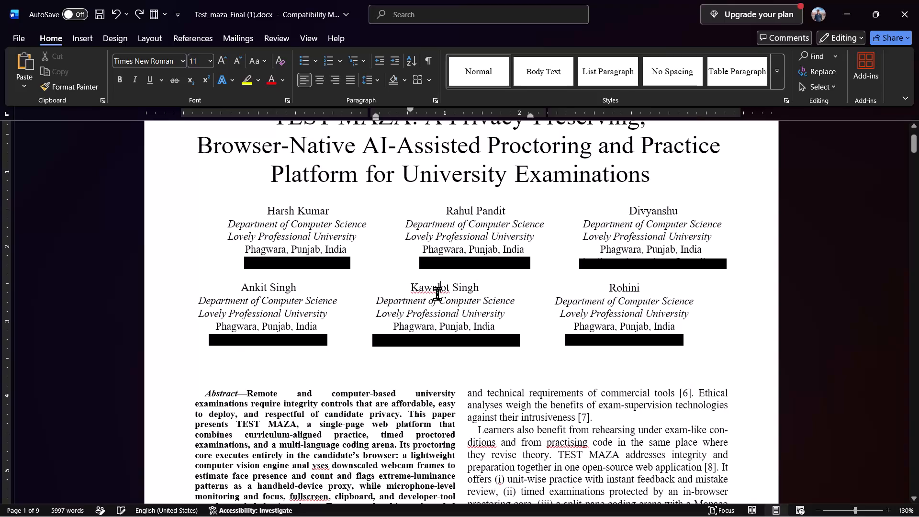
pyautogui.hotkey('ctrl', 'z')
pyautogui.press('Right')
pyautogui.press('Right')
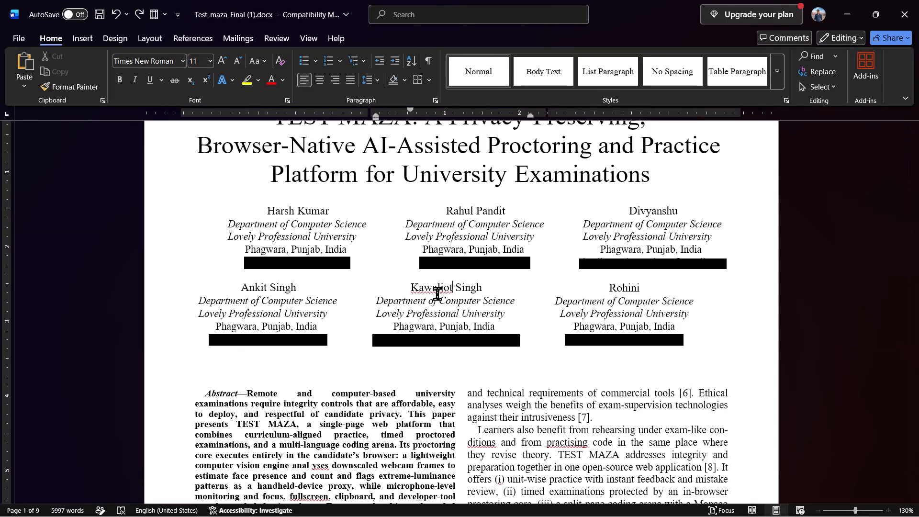
# Add the flagged first name of the second row's middle author to the spelling dictionary.
pyautogui.rightClick(437, 293)
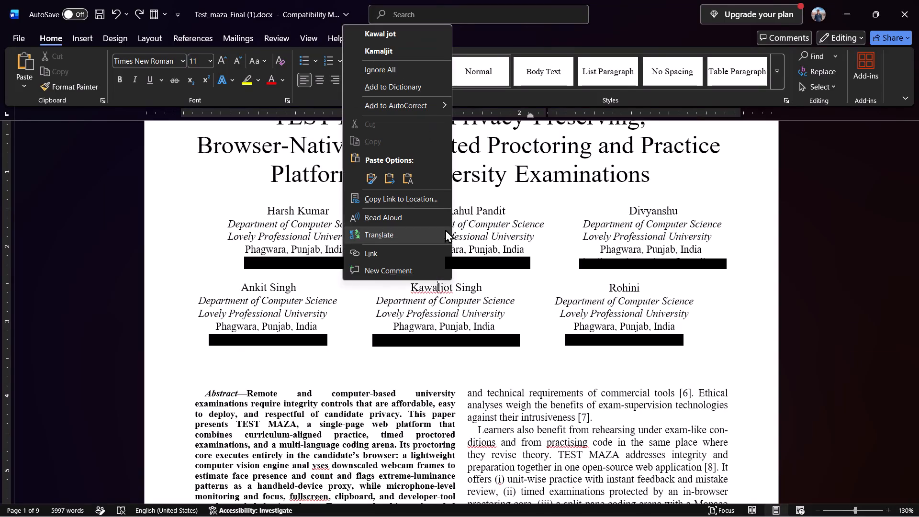
pyautogui.click(403, 80)
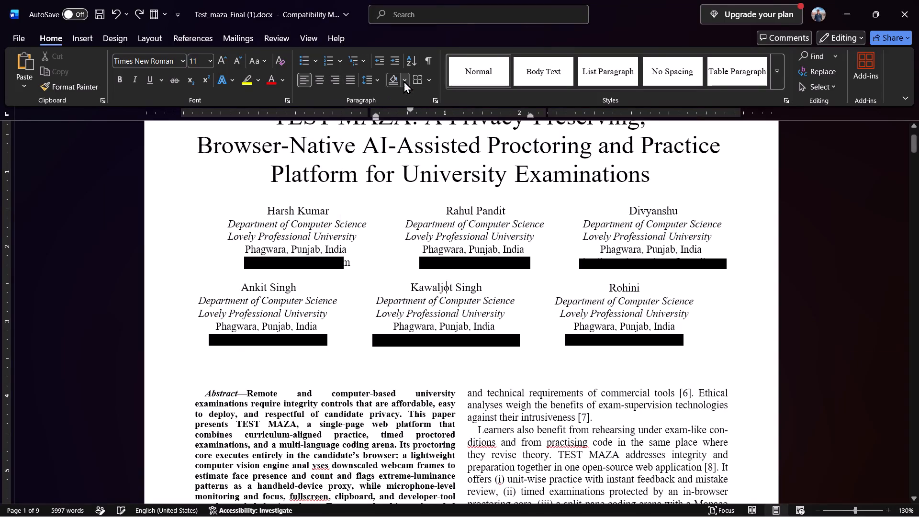
# Look through the author block and the Abstract at a larger zoom for remaining hyphenation and spelling errors.
pyautogui.scroll(-1, 601, 348)
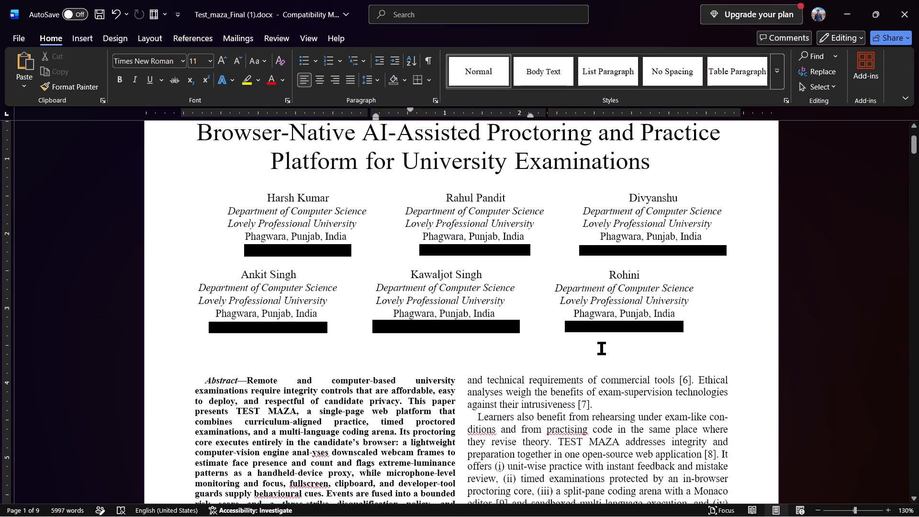
pyautogui.scroll(-3, 601, 348)
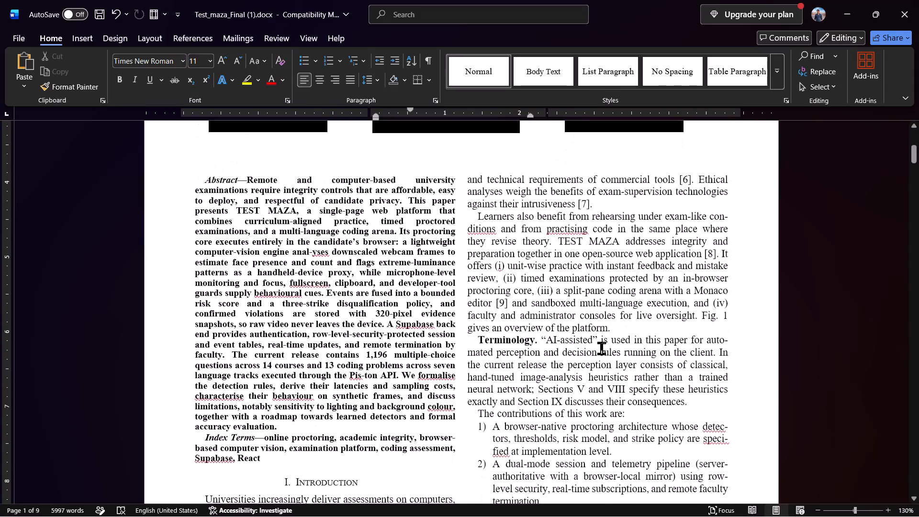
pyautogui.scroll(1, 352, 252)
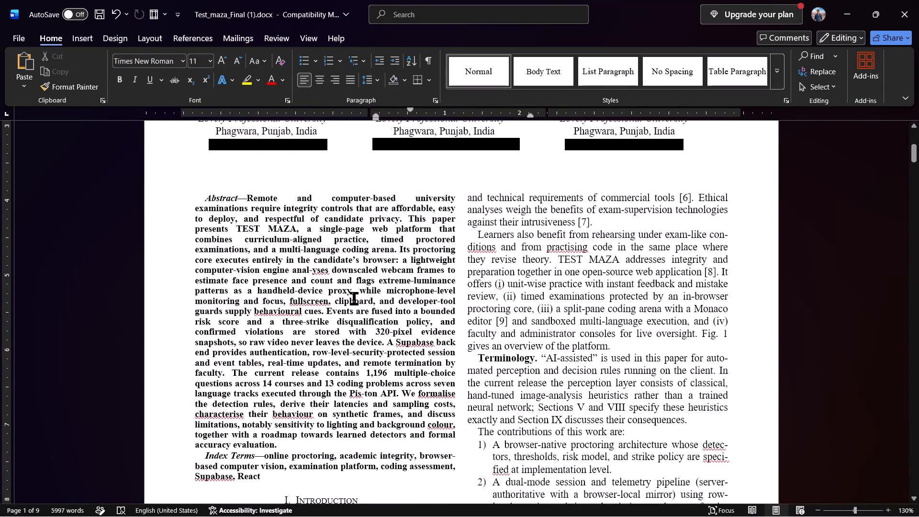
pyautogui.keyDown('ctrl'); pyautogui.scroll(1, 317, 262); pyautogui.keyUp('ctrl')
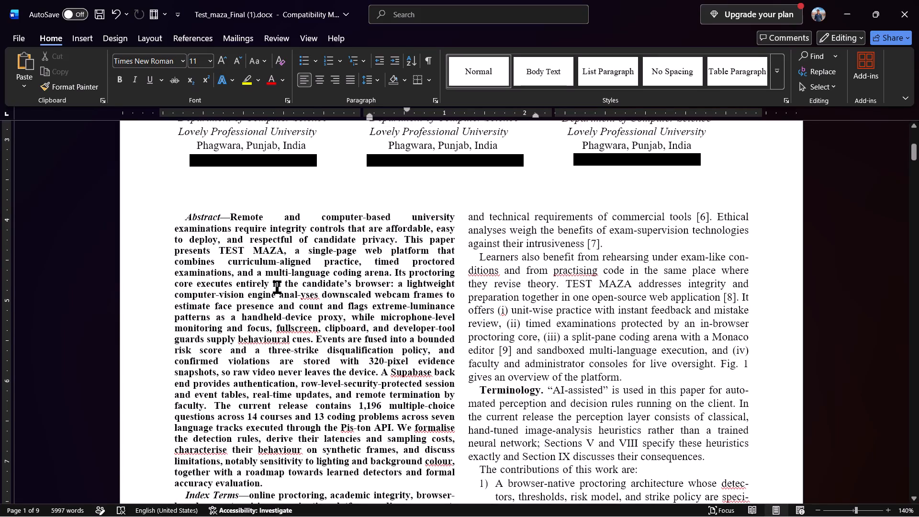
pyautogui.click(300, 298)
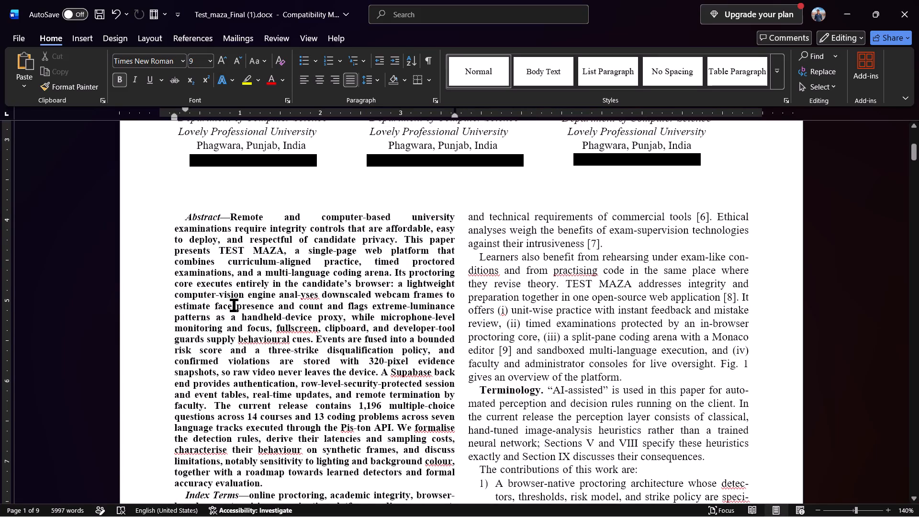
pyautogui.click(222, 301)
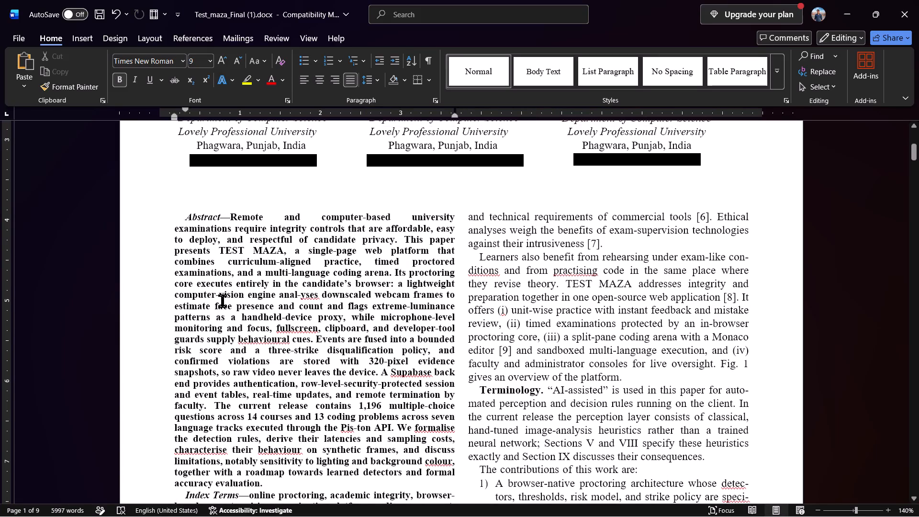
pyautogui.click(219, 299)
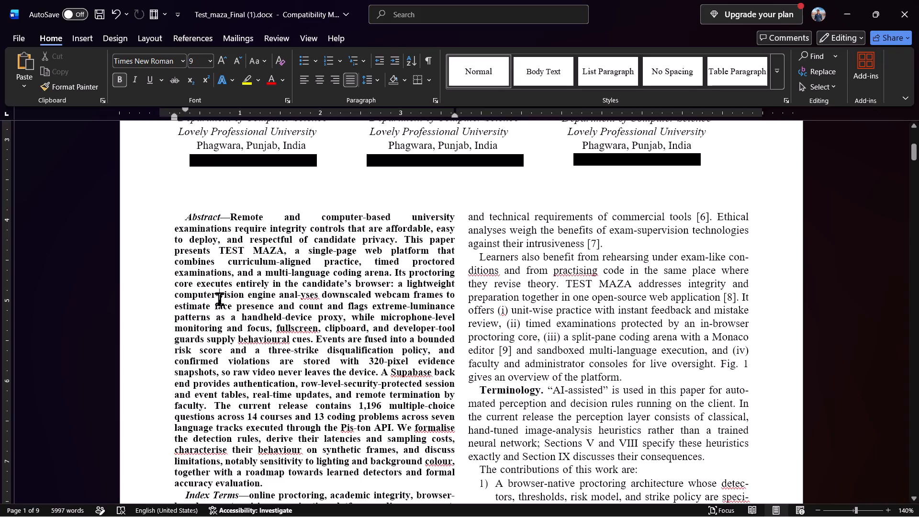
pyautogui.click(336, 258)
pyautogui.keyDown('ctrl'); pyautogui.scroll(4, 336, 258); pyautogui.keyUp('ctrl')
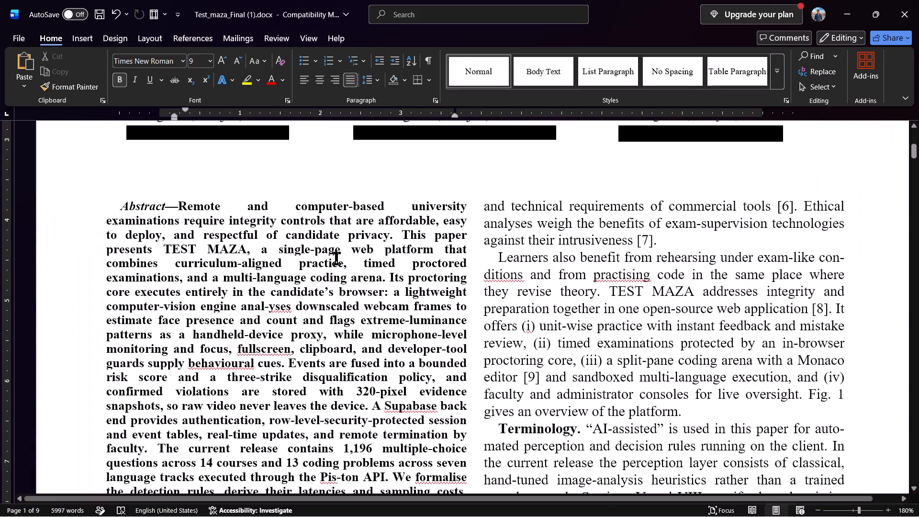
pyautogui.scroll(1, 284, 245)
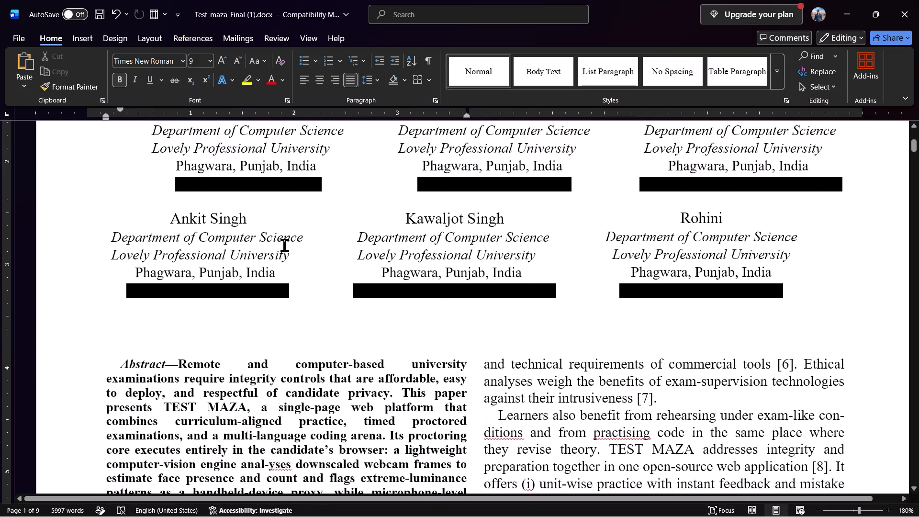
pyautogui.scroll(-1, 304, 177)
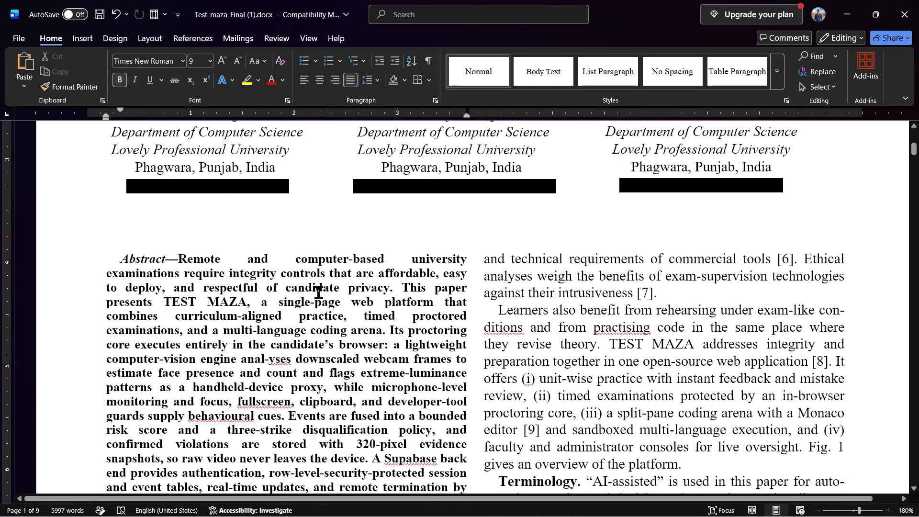
# Replace the hyphen in "single-page" with a space in the Abstract.
pyautogui.click(319, 295)
pyautogui.press('Left')
pyautogui.press('BackSpace')
pyautogui.press('space')
pyautogui.press('Left')
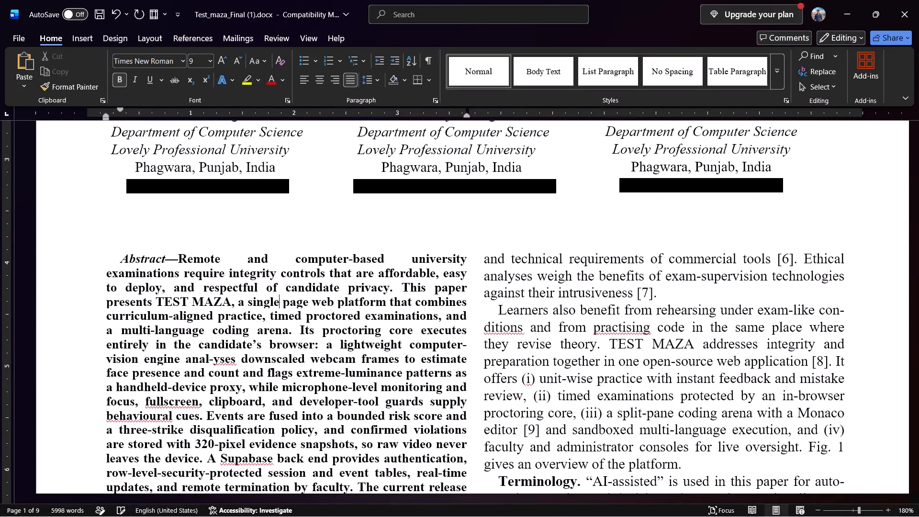
# Remove the stray hyphen from "anal-yses" in the Abstract so the word reads "analyses".
pyautogui.scroll(-1, 296, 321)
pyautogui.keyDown('ctrl'); pyautogui.scroll(2, 296, 321); pyautogui.keyUp('ctrl')
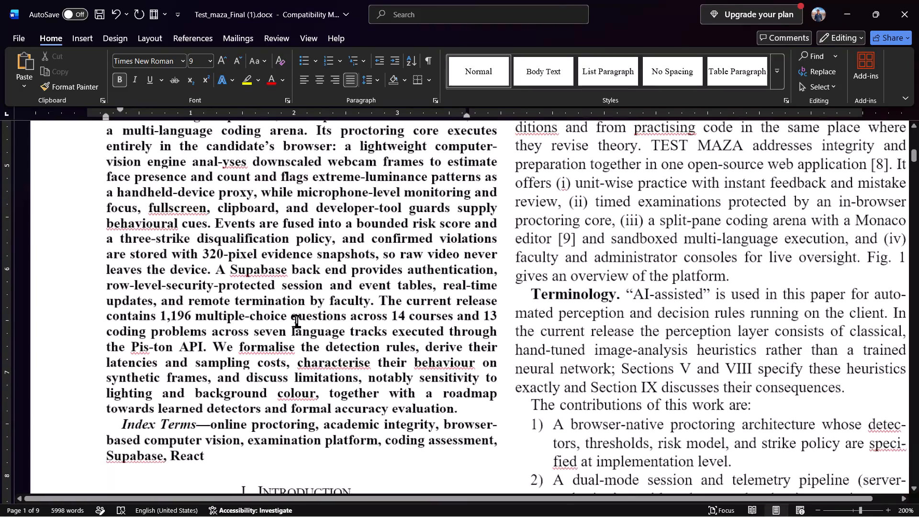
pyautogui.scroll(10, 296, 321)
pyautogui.scroll(-2, 296, 321)
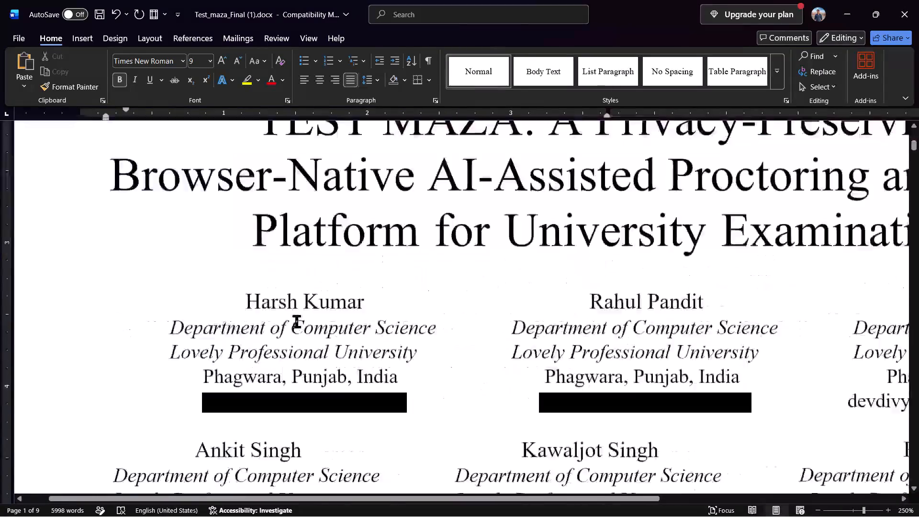
pyautogui.scroll(-2, 296, 321)
pyautogui.scroll(2, 296, 321)
pyautogui.scroll(-2, 296, 321)
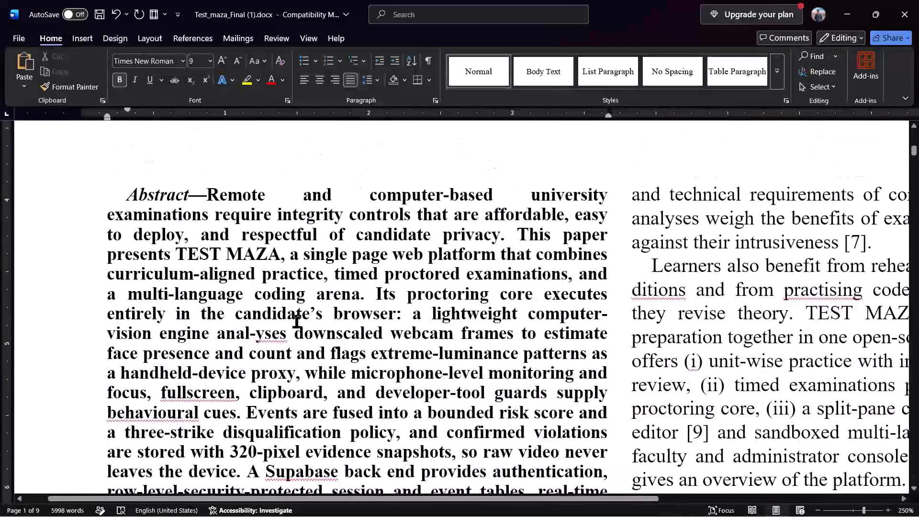
pyautogui.scroll(-1, 296, 321)
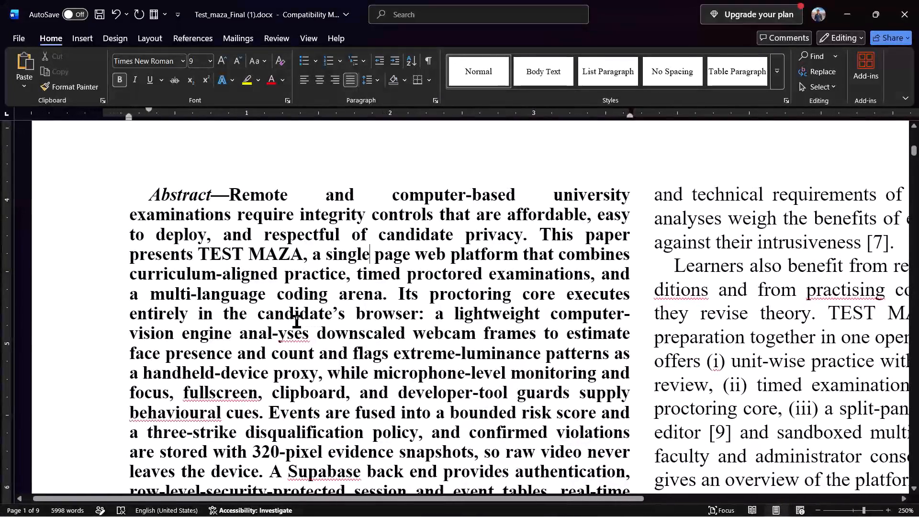
pyautogui.press('Down')
pyautogui.press('Down')
pyautogui.press('Down')
pyautogui.press('Down')
pyautogui.press('Left')
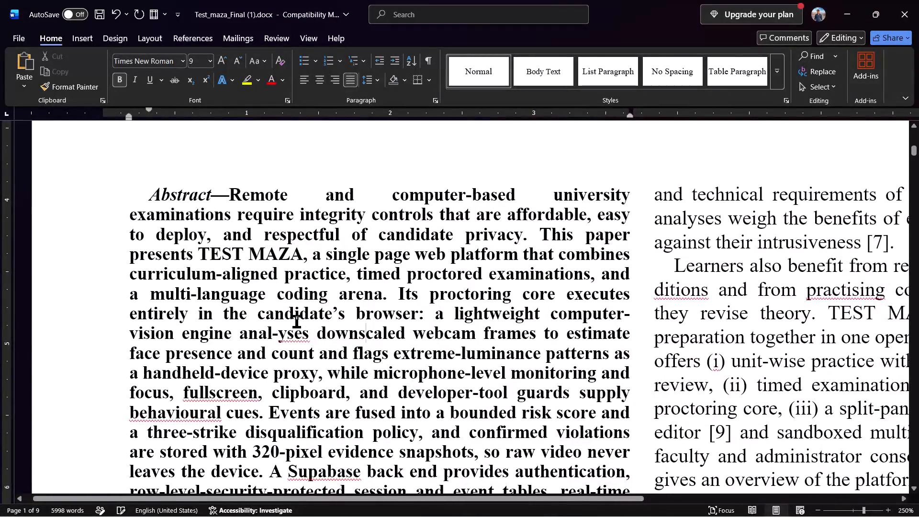
pyautogui.press('Left')
pyautogui.press('Left')
pyautogui.press('Left')
pyautogui.press('Left')
pyautogui.press('Left')
pyautogui.press('Left')
pyautogui.press('Left')
pyautogui.press('Left')
pyautogui.press('Left')
pyautogui.press('Left')
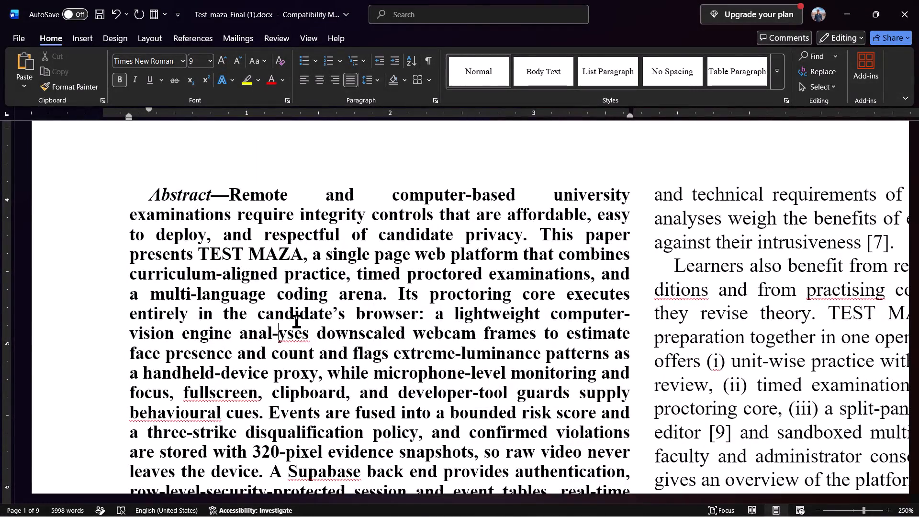
pyautogui.press('BackSpace')
# Replace the hyphen in "extreme-luminance" with a space in the Abstract.
pyautogui.press('Right')
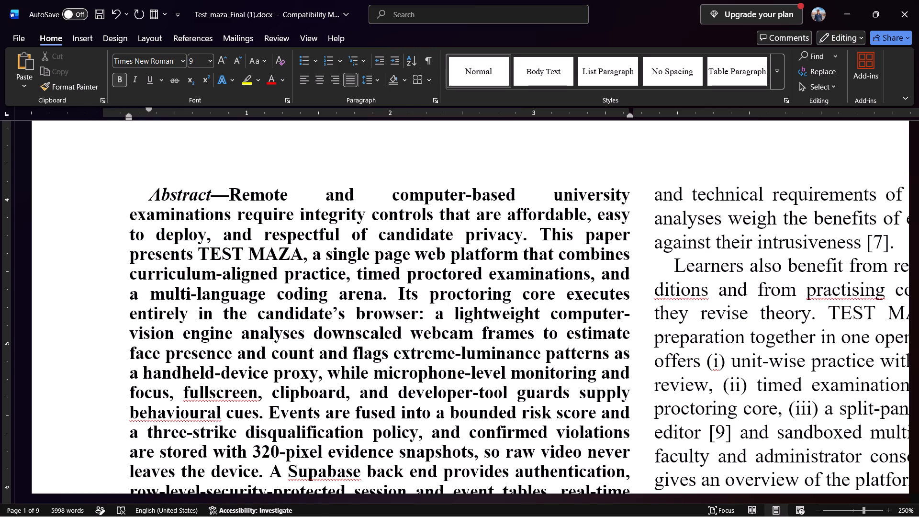
pyautogui.press('Right')
pyautogui.press('Right')
pyautogui.press('Right')
pyautogui.press('Right')
pyautogui.press('Right')
pyautogui.press('Right')
pyautogui.press('Right')
pyautogui.press('Right')
pyautogui.press('Right')
pyautogui.press('Right')
pyautogui.press('Right')
pyautogui.press('Right')
pyautogui.press('Right')
pyautogui.press('Right')
pyautogui.press('Right')
pyautogui.press('Right')
pyautogui.press('Right')
pyautogui.press('Right')
pyautogui.press('Right')
pyautogui.press('Right')
pyautogui.press('Right')
pyautogui.press('Right')
pyautogui.press('Right')
pyautogui.press('Right')
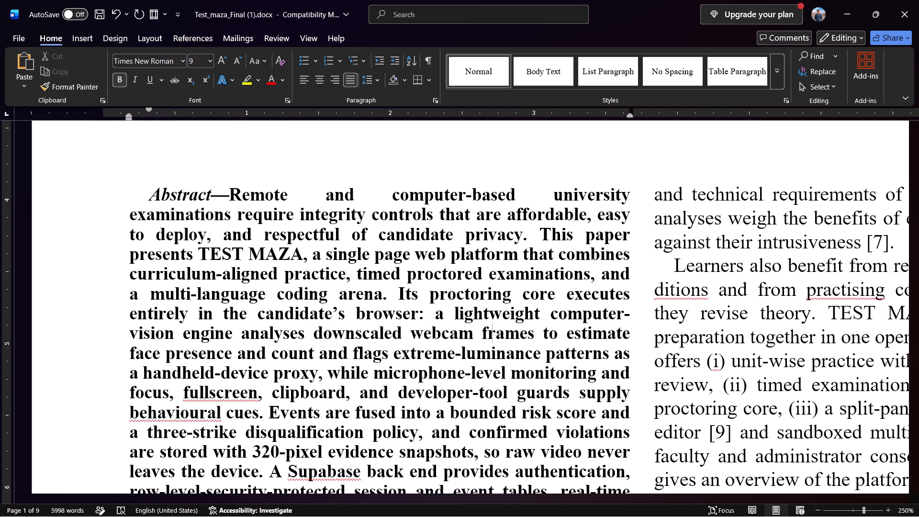
pyautogui.press('Right')
pyautogui.press('Right')
pyautogui.press('Right')
pyautogui.press('Right')
pyautogui.press('Right')
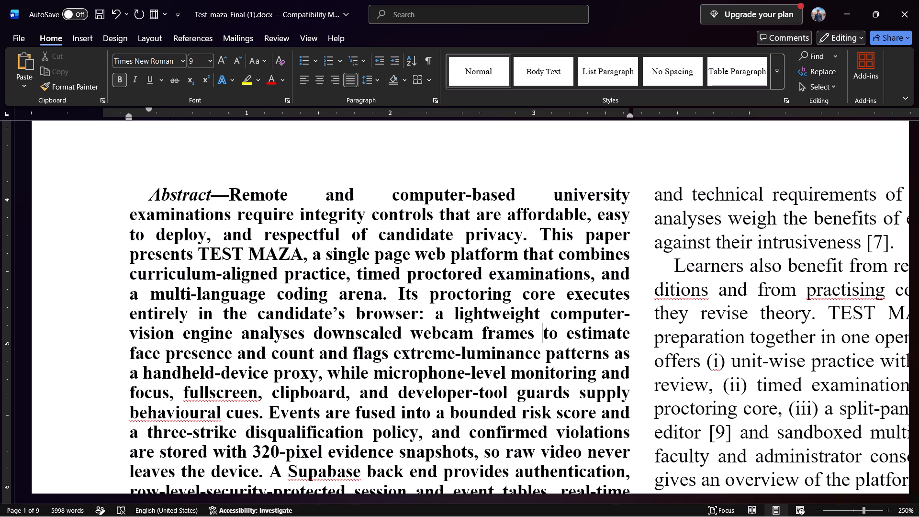
pyautogui.hotkey('ctrl', 'Right')
pyautogui.hotkey('ctrl', 'Right')
pyautogui.hotkey('ctrl', 'Right')
pyautogui.hotkey('ctrl', 'Right')
pyautogui.hotkey('ctrl', 'Right')
pyautogui.hotkey('ctrl', 'Right')
pyautogui.hotkey('ctrl', 'Right')
pyautogui.hotkey('ctrl', 'Right')
pyautogui.hotkey('ctrl', 'Right')
pyautogui.hotkey('ctrl', 'Right')
pyautogui.press('BackSpace')
pyautogui.press('space')
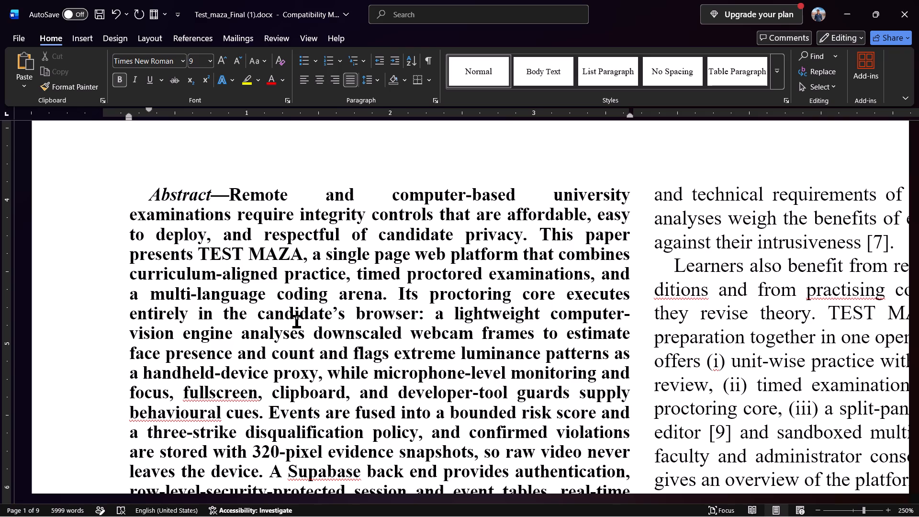
# Replace the hyphen in "handheld-device" with a space in the Abstract.
pyautogui.hotkey('ctrl', 'Right')
pyautogui.hotkey('ctrl', 'Right')
pyautogui.hotkey('ctrl', 'Right')
pyautogui.hotkey('ctrl', 'Right')
pyautogui.hotkey('ctrl', 'Right')
pyautogui.hotkey('ctrl', 'Right')
pyautogui.press('BackSpace')
pyautogui.press('space')
# Replace the hyphen in "microphone-level" with a space in the Abstract.
pyautogui.press('Right')
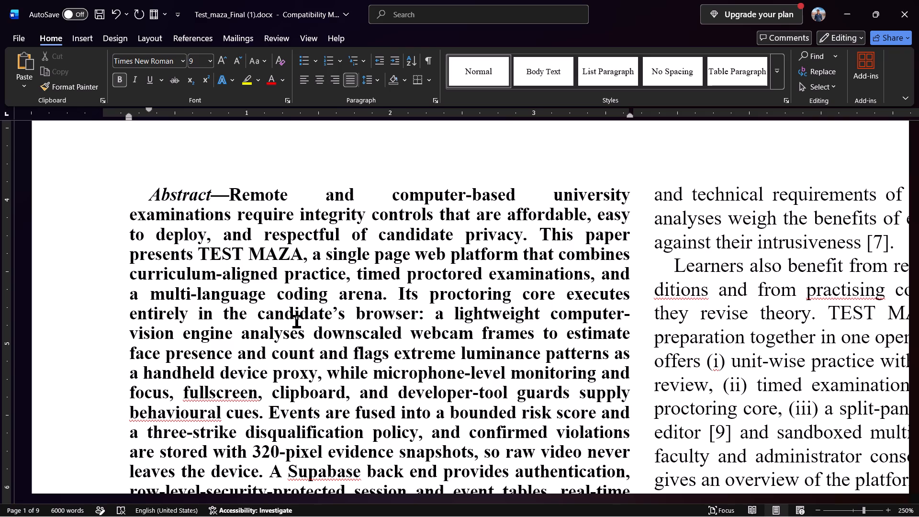
pyautogui.hotkey('ctrl', 'Right')
pyautogui.hotkey('ctrl', 'Right')
pyautogui.hotkey('ctrl', 'Right')
pyautogui.hotkey('ctrl', 'Right')
pyautogui.hotkey('ctrl', 'Right')
pyautogui.hotkey('ctrl', 'Right')
pyautogui.press('BackSpace')
pyautogui.press('space')
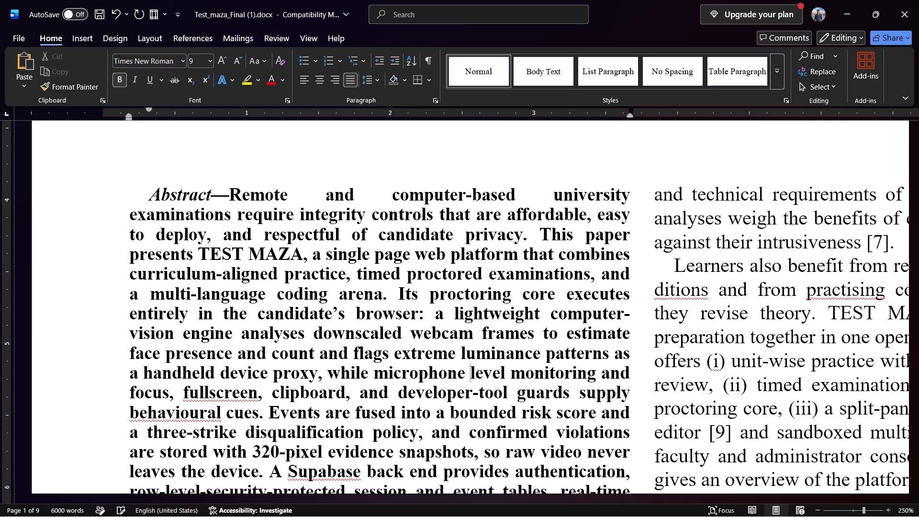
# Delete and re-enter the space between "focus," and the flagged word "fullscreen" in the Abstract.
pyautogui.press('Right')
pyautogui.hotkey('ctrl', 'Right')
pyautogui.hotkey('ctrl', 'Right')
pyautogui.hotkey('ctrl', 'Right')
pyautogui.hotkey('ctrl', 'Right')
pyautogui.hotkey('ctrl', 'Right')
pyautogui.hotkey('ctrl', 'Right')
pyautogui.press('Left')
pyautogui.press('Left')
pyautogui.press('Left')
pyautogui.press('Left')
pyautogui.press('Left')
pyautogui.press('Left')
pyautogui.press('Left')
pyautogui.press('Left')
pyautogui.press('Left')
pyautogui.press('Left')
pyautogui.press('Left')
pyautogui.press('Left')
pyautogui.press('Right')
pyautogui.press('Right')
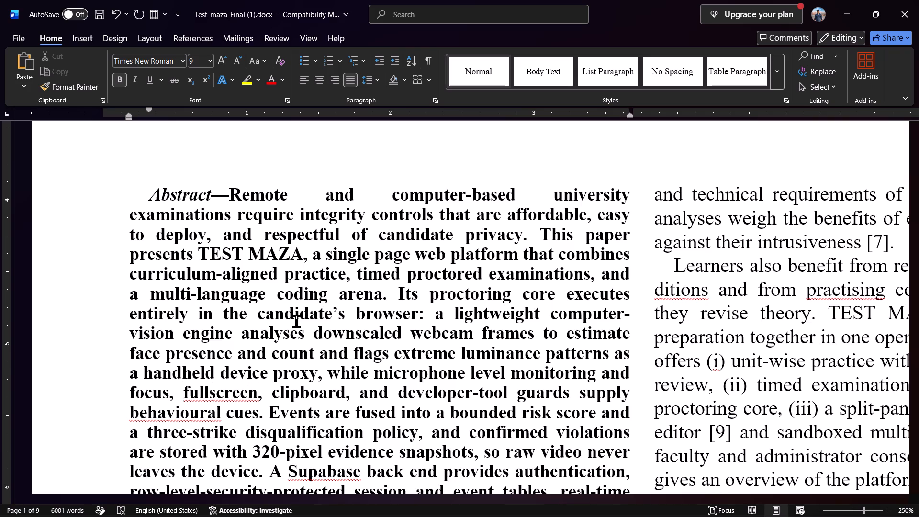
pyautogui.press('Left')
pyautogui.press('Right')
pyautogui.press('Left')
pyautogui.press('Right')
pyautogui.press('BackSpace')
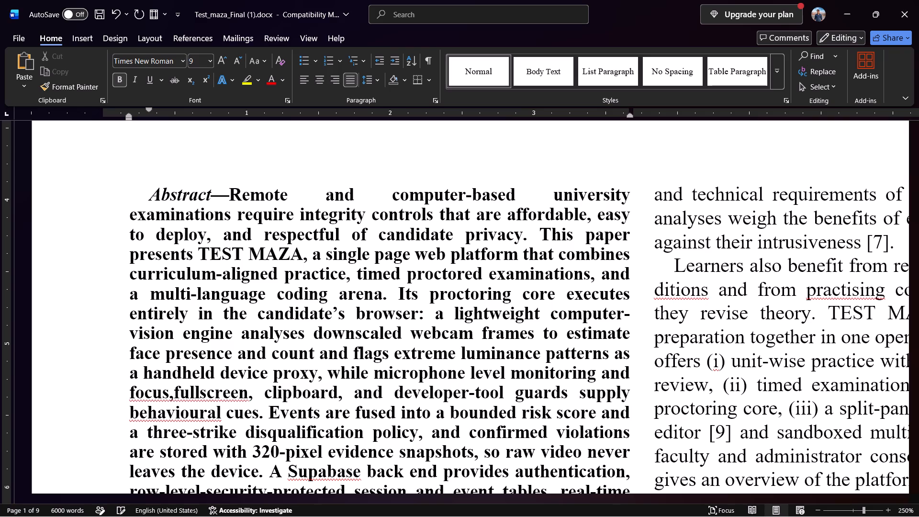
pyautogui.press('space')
# Add the flagged word "fullscreen" in the Abstract to the spelling dictionary.
pyautogui.press('Right')
pyautogui.press('Right')
pyautogui.press('Right')
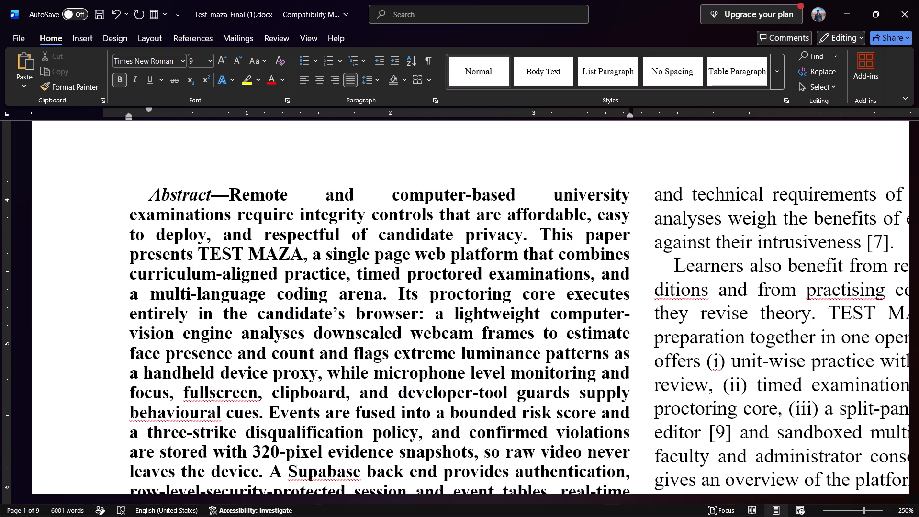
pyautogui.press('Right')
pyautogui.press('Right')
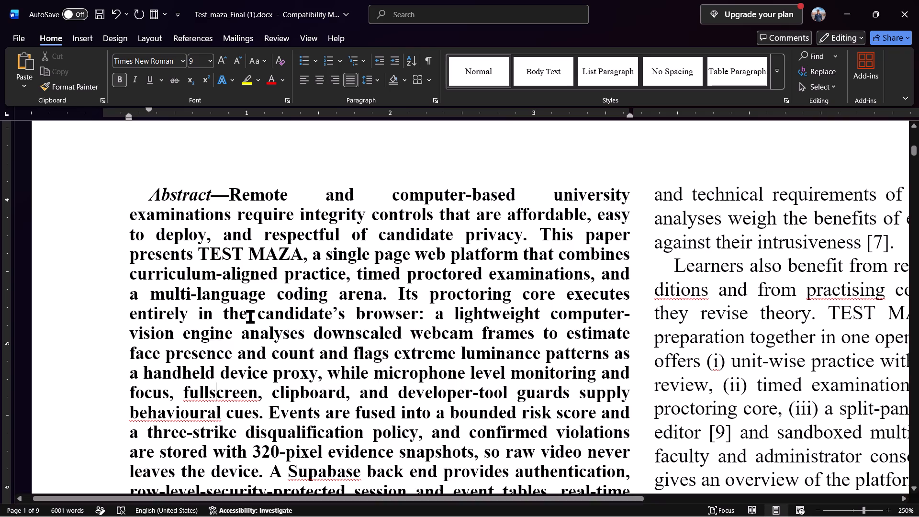
pyautogui.rightClick(210, 385)
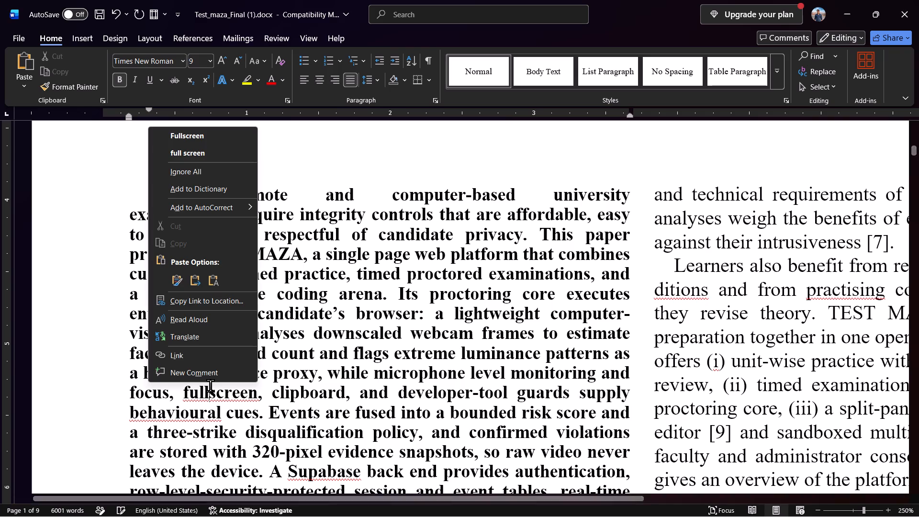
pyautogui.click(220, 193)
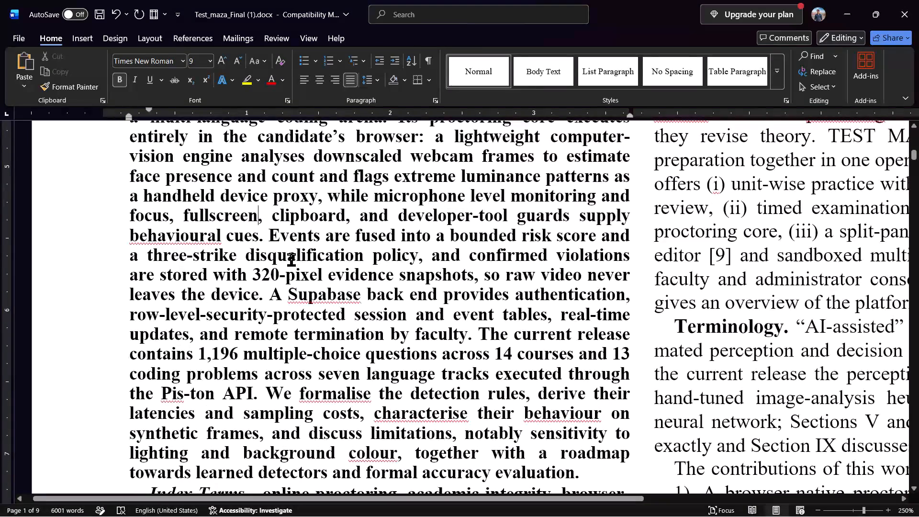
# Replace the hyphen in "developer-tool" with a space in the Abstract.
pyautogui.press('Right')
pyautogui.hotkey('ctrl', 'Right')
pyautogui.hotkey('ctrl', 'Right')
pyautogui.hotkey('ctrl', 'Right')
pyautogui.hotkey('ctrl', 'Right')
pyautogui.hotkey('ctrl', 'Right')
pyautogui.hotkey('ctrl', 'Right')
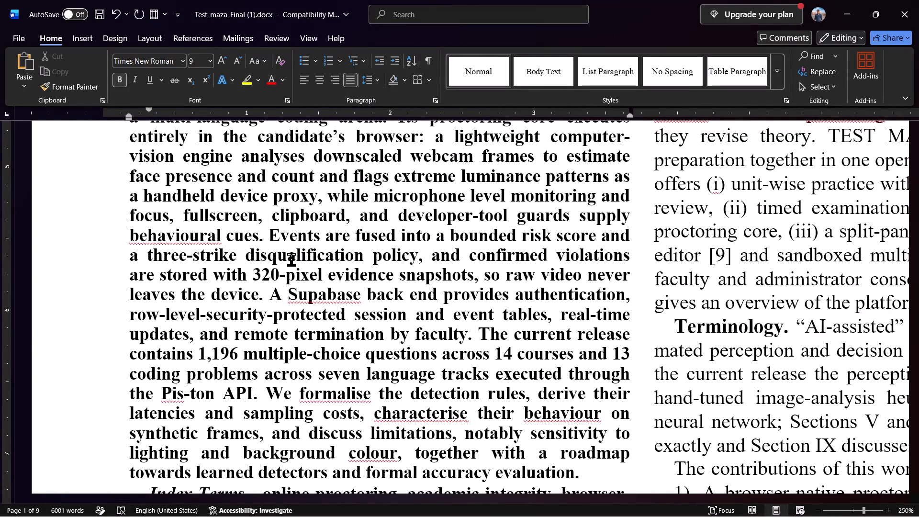
pyautogui.press('BackSpace')
pyautogui.press('space')
# Move on through the Abstract to the word "cues", switch to Chrome and search Google in a new tab for "cues means".
pyautogui.hotkey('ctrl', 'Right')
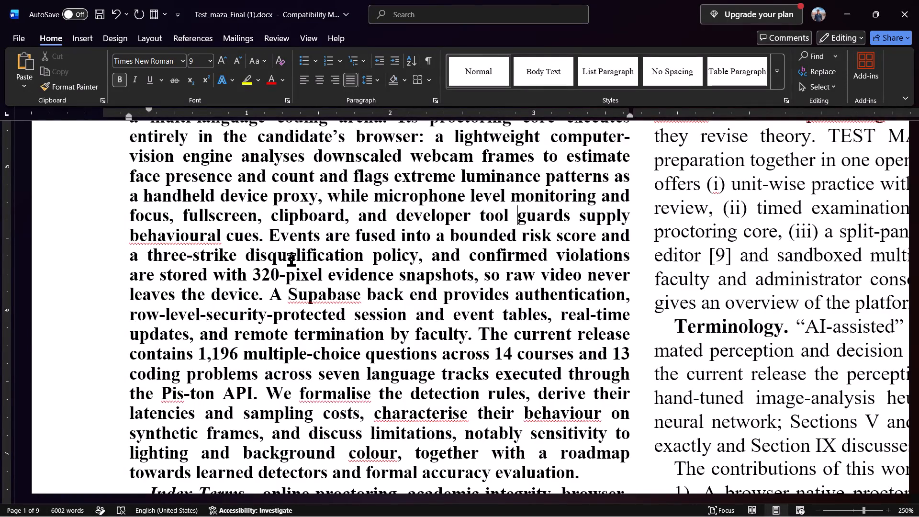
pyautogui.hotkey('ctrl', 'Right')
pyautogui.hotkey('ctrl', 'Right')
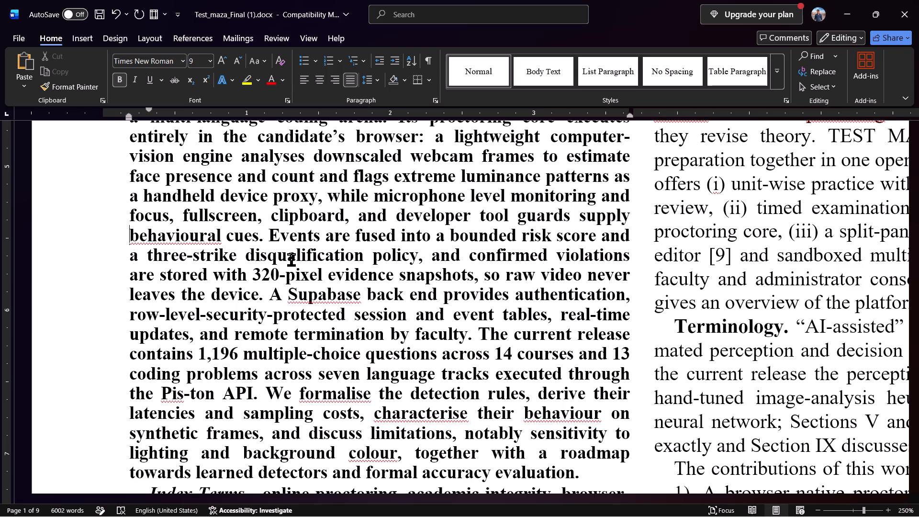
pyautogui.hotkey('ctrl', 'Right')
pyautogui.hotkey('alt', 'Tab')
pyautogui.hotkey('alt', 'Tab')
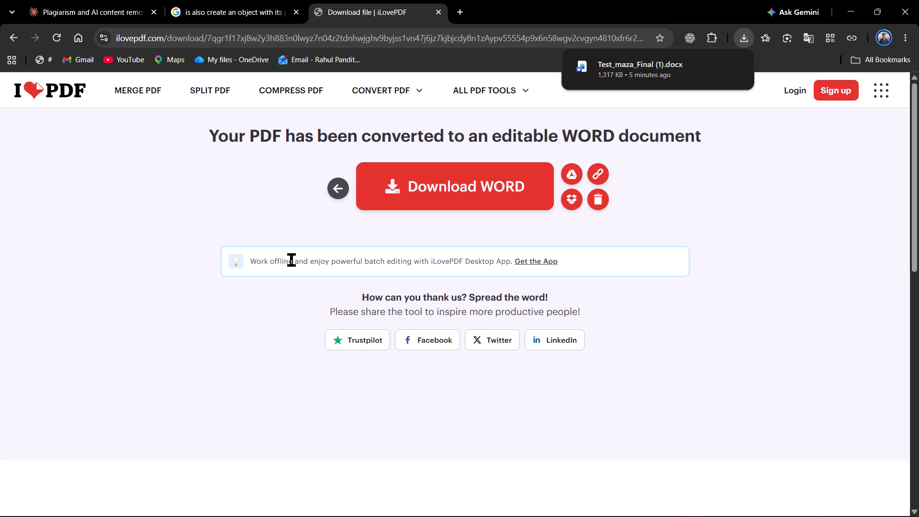
pyautogui.hotkey('ctrl', 't')
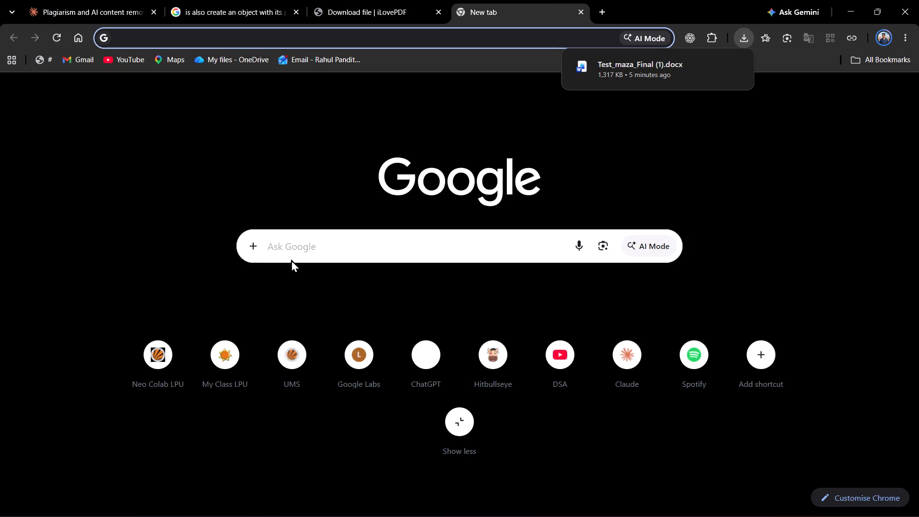
pyautogui.write('cues means')
pyautogui.press('Return')
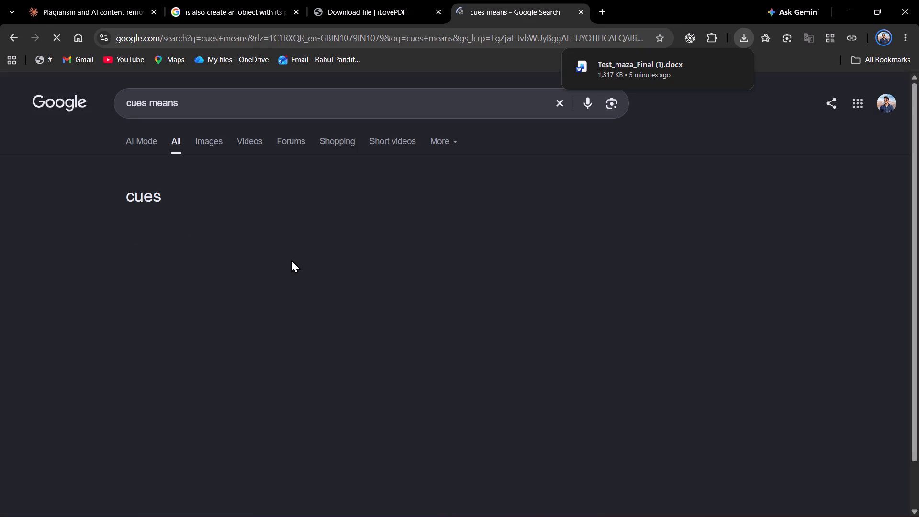
# Read the definition of "cues" and its common meanings and contexts in the search results.
pyautogui.scroll(-1, 101, 446)
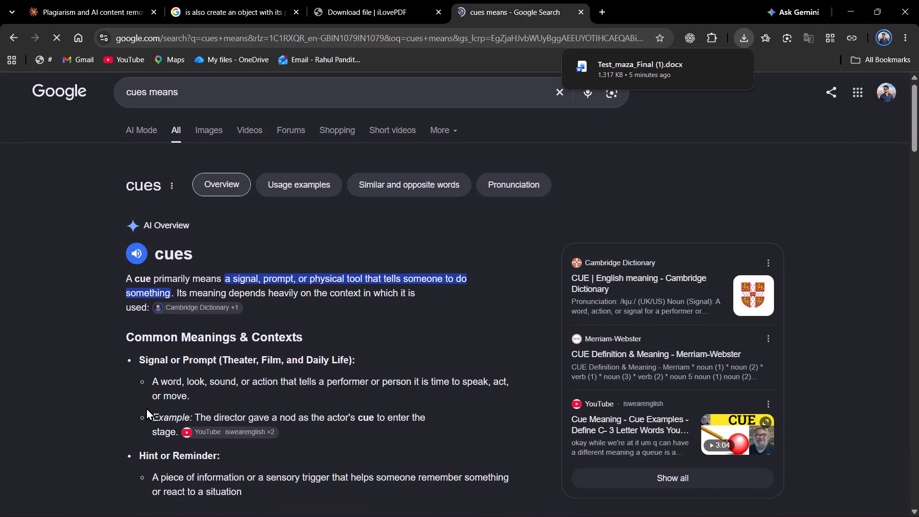
pyautogui.scroll(-2, 210, 343)
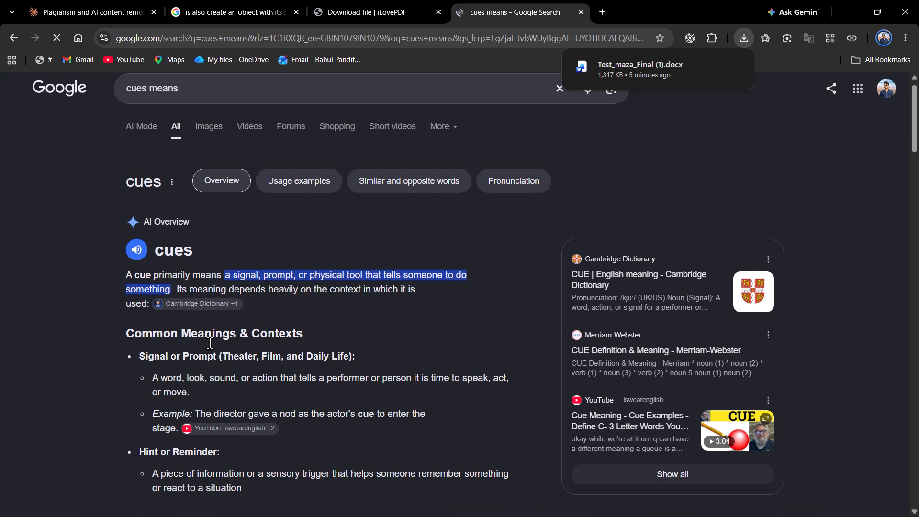
pyautogui.scroll(-1, 210, 343)
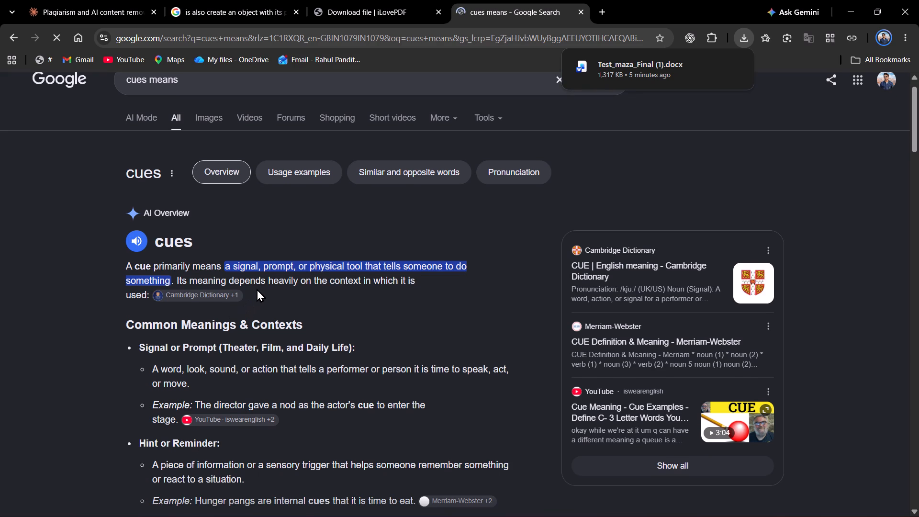
pyautogui.moveTo(347, 249); pyautogui.dragTo(385, 259)
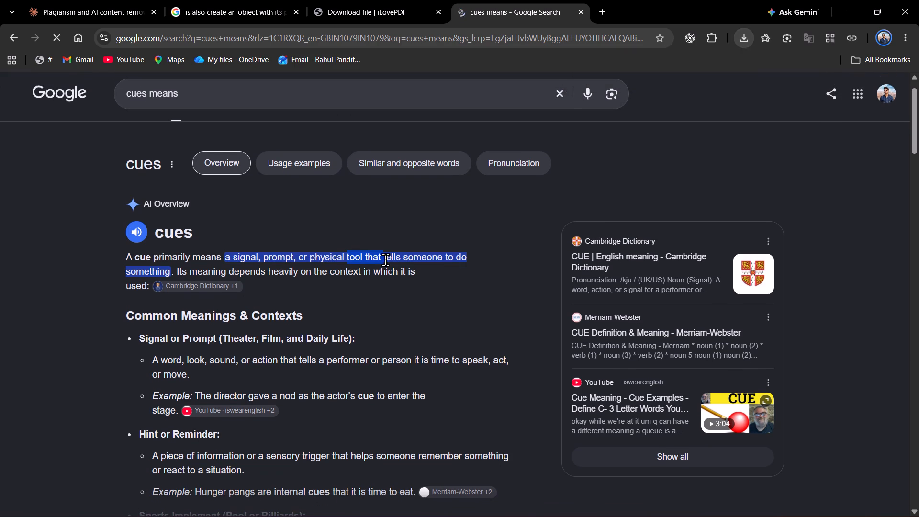
pyautogui.moveTo(385, 259); pyautogui.dragTo(396, 263)
pyautogui.click(396, 263)
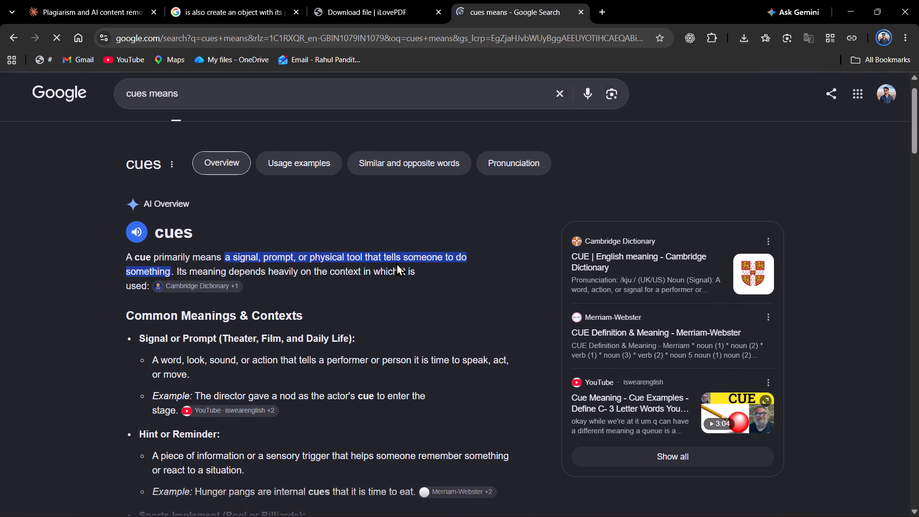
pyautogui.scroll(-1, 396, 263)
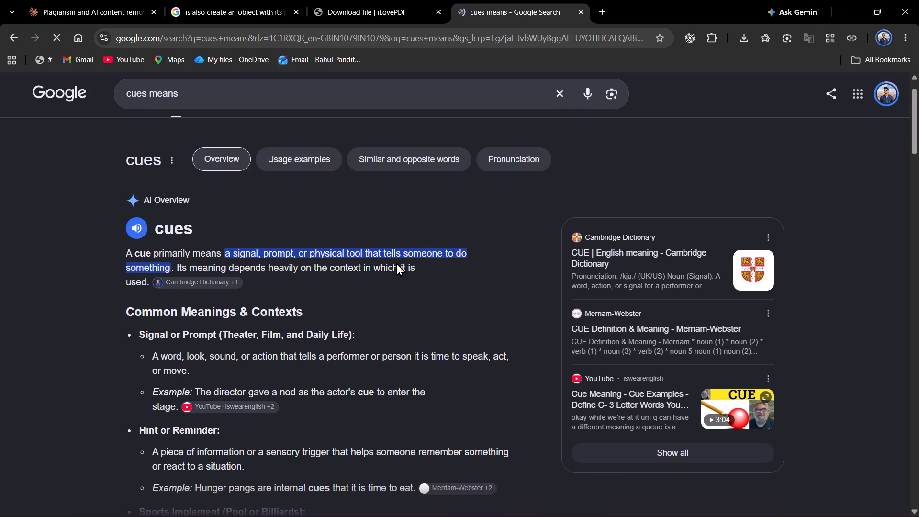
pyautogui.scroll(-2, 396, 263)
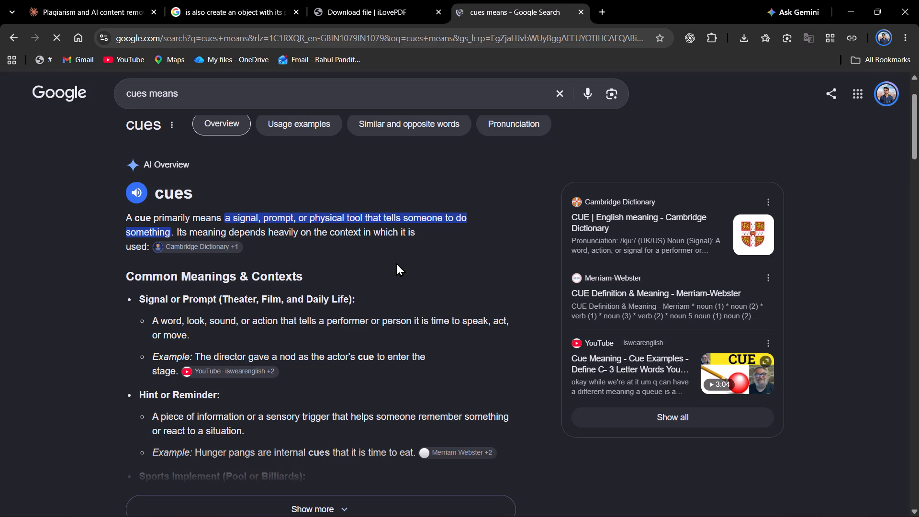
# Switch back to Word and check the spelling suggestions for the flagged word "behavioural" in the Abstract.
pyautogui.hotkey('alt', 'Tab')
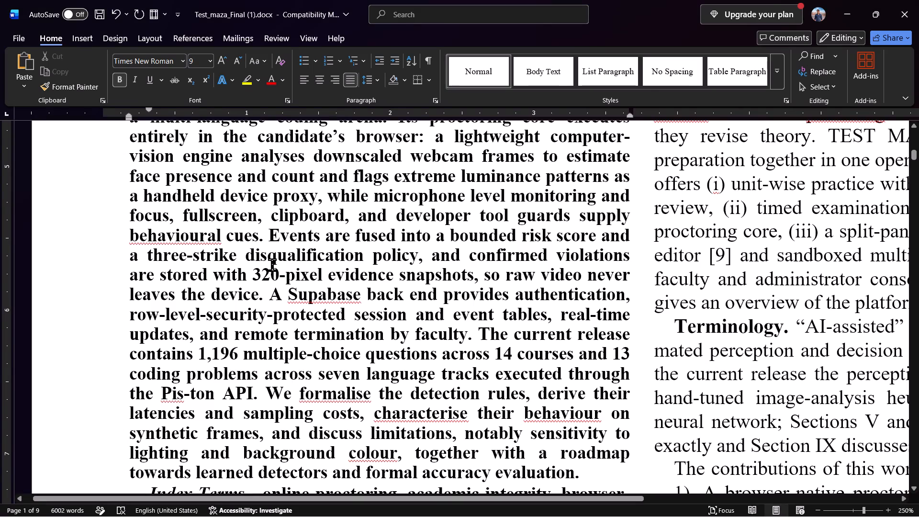
pyautogui.rightClick(212, 236)
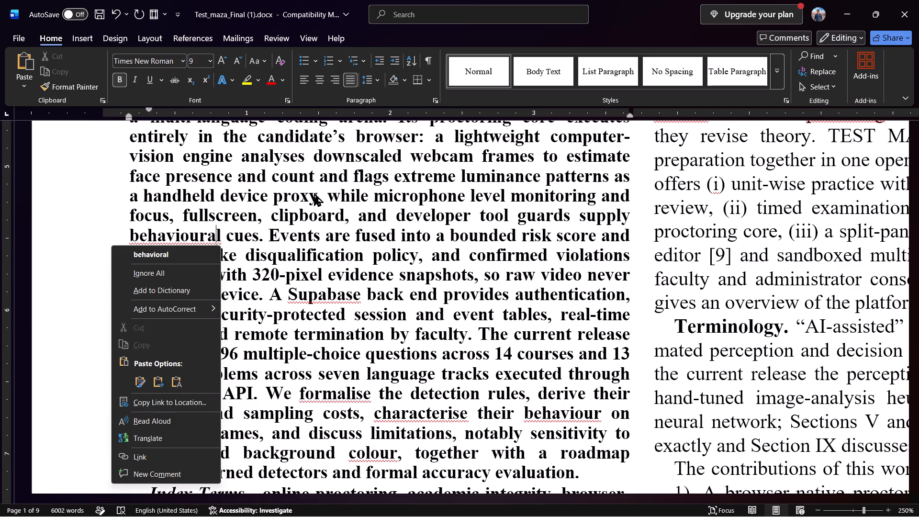
# Switch to Chrome, search Google in a new tab for "spelling of behavioural" and read the spelling explanation.
pyautogui.hotkey('alt', 'Tab')
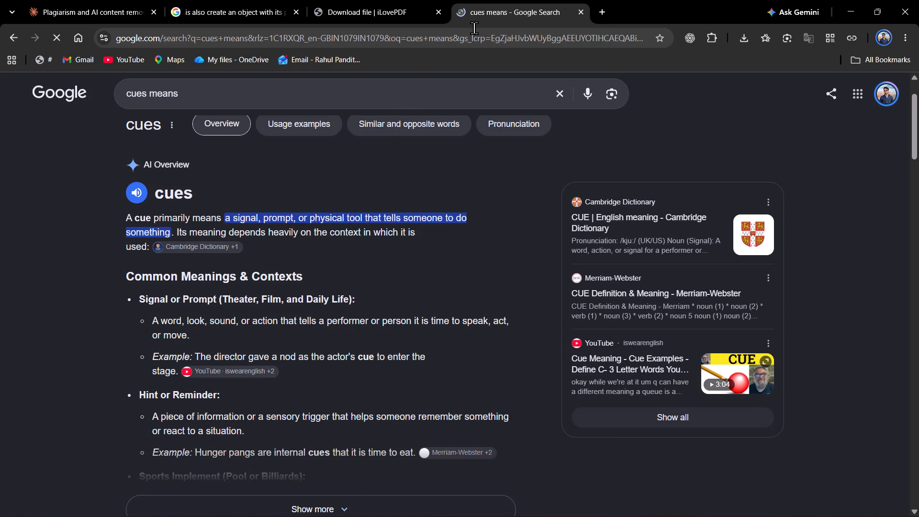
pyautogui.click(605, 13)
pyautogui.write('sap')
pyautogui.press('BackSpace')
pyautogui.press('BackSpace')
pyautogui.write('pelling o')
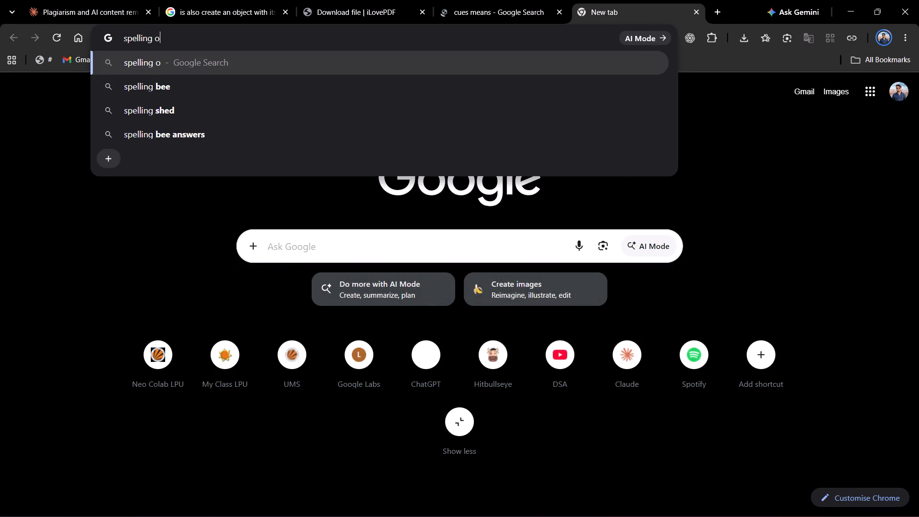
pyautogui.write('f')
pyautogui.press('space')
pyautogui.write('be')
pyautogui.write('havioural')
pyautogui.press('space')
pyautogui.press('Return')
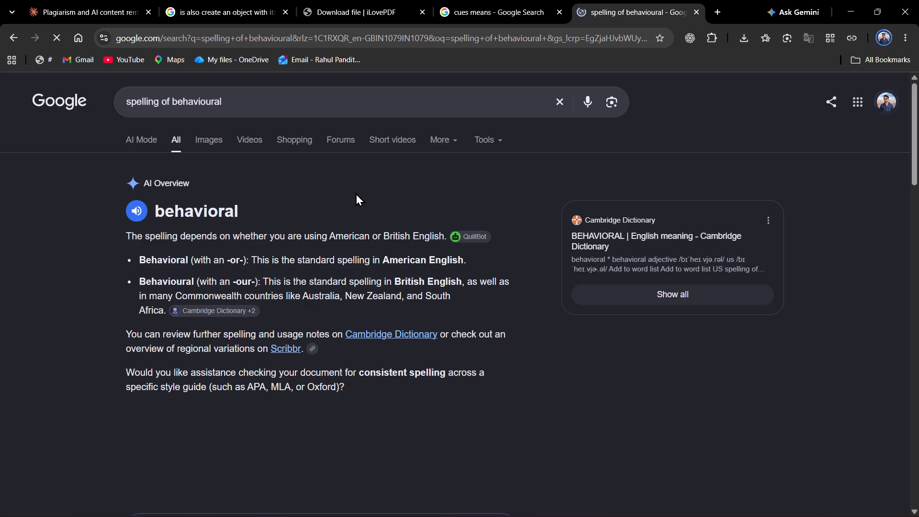
pyautogui.scroll(-1, 330, 259)
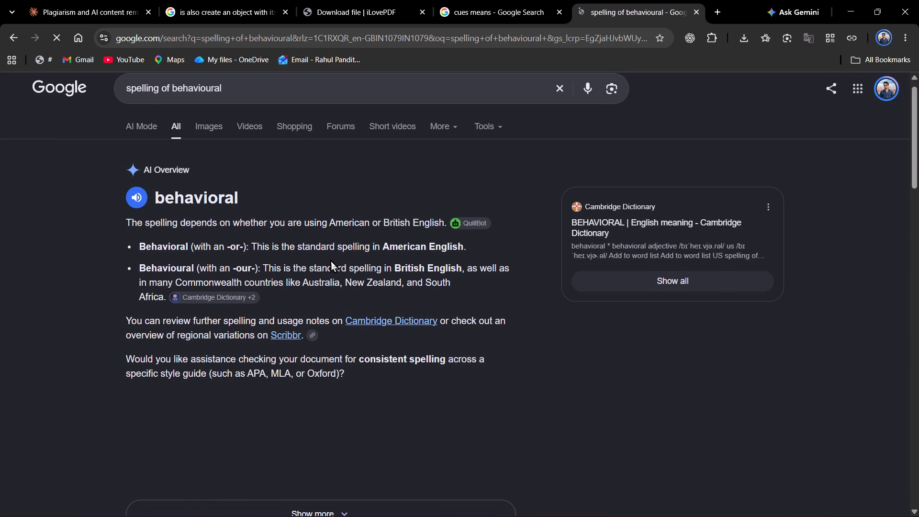
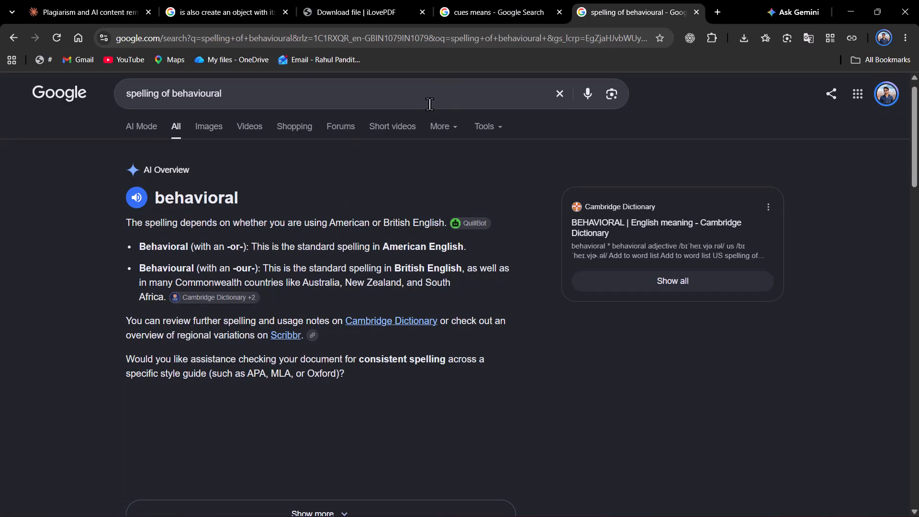
pyautogui.moveTo(450, 100); pyautogui.dragTo(10, 85)
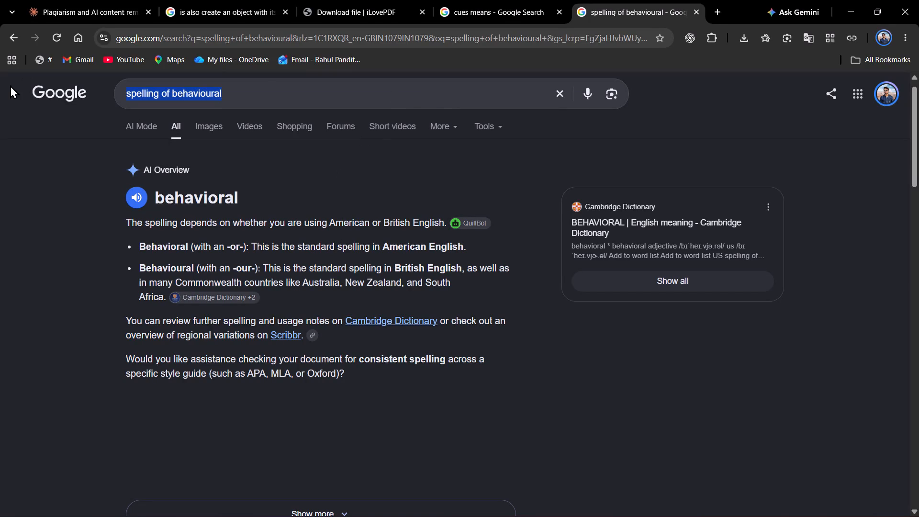
pyautogui.write('which')
pyautogui.press('space')
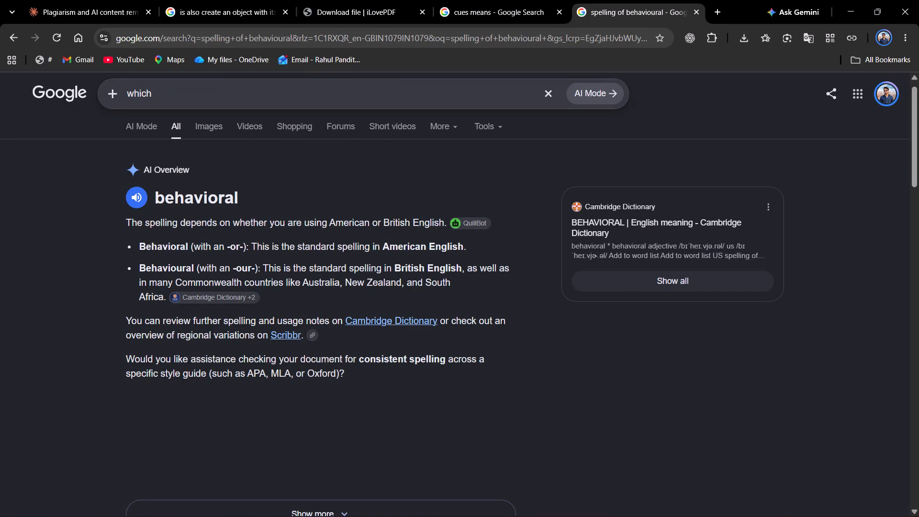
pyautogui.write('engli')
pyautogui.write('sh')
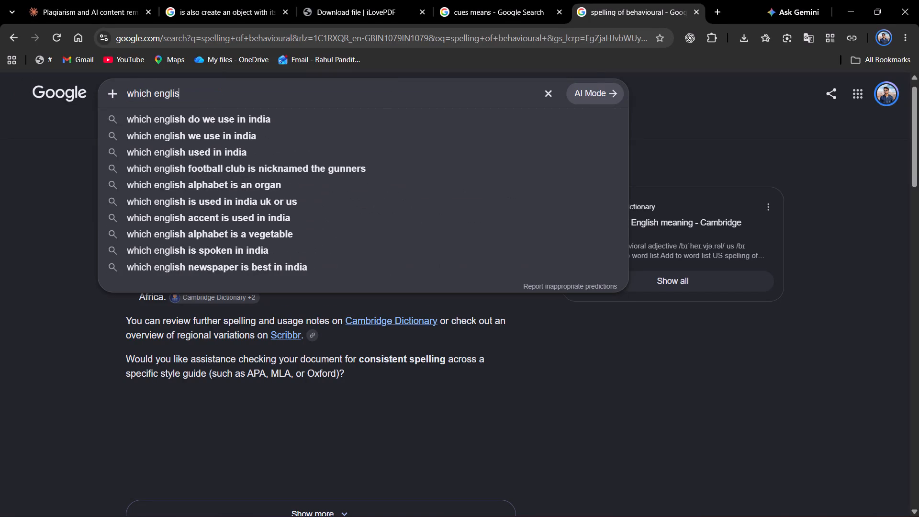
pyautogui.press('space')
pyautogui.write('does')
pyautogui.press('space')
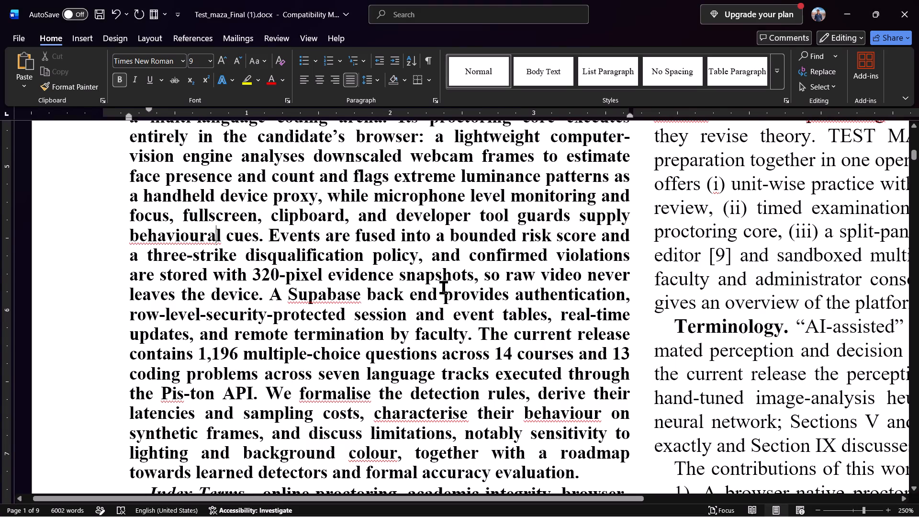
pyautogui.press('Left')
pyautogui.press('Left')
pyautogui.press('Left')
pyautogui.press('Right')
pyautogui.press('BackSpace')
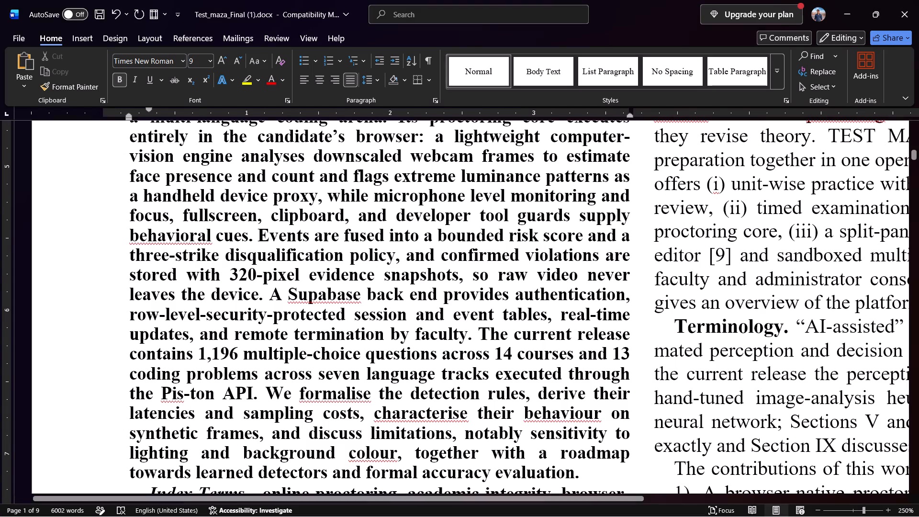
# Read the Abstract sentence starting "Events are fused into a bounded risk score", going over the wording before "risk score" again.
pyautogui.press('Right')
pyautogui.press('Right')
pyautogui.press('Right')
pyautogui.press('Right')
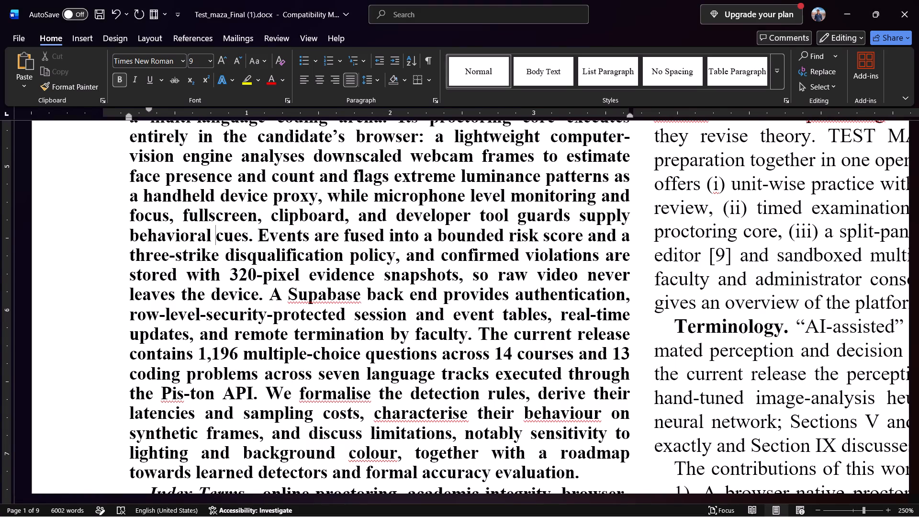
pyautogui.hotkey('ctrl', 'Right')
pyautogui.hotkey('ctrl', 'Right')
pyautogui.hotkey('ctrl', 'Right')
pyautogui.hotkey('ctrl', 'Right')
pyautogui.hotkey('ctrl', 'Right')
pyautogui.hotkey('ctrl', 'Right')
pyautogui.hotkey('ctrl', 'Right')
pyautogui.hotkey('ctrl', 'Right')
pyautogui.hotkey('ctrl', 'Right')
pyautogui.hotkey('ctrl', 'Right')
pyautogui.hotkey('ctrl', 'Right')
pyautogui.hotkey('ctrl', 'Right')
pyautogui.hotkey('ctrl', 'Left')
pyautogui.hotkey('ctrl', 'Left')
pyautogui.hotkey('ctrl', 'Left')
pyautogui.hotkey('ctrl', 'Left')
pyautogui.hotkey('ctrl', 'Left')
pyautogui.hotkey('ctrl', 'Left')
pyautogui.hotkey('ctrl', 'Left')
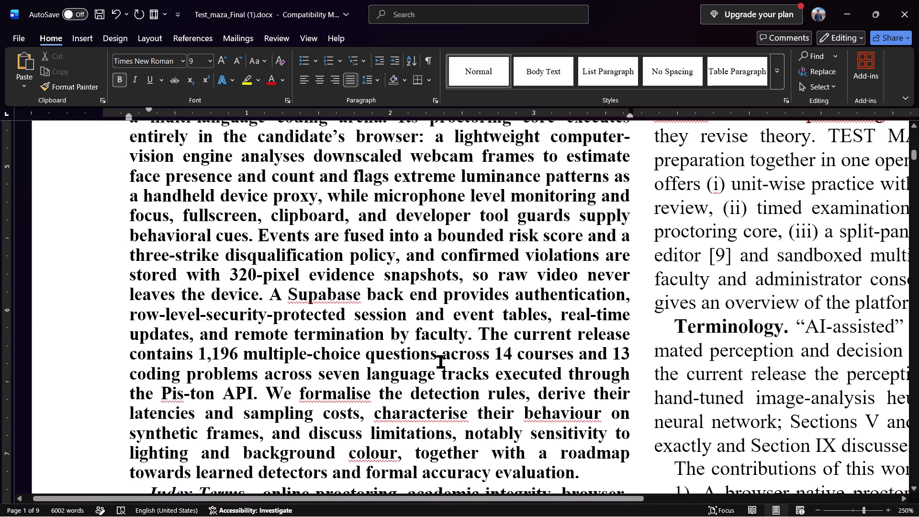
# Replace the hyphen in "three-strike" with a space in the Abstract's risk score sentence.
pyautogui.scroll(1, 443, 384)
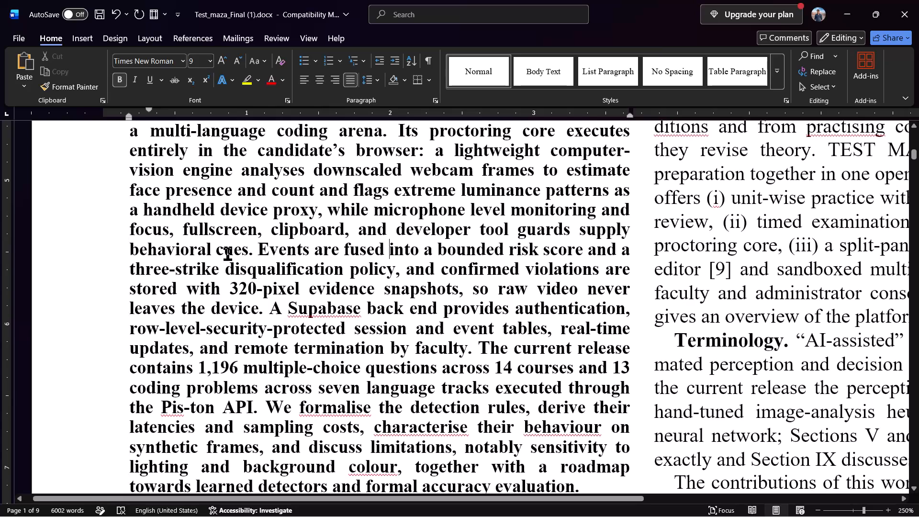
pyautogui.scroll(-1, 227, 254)
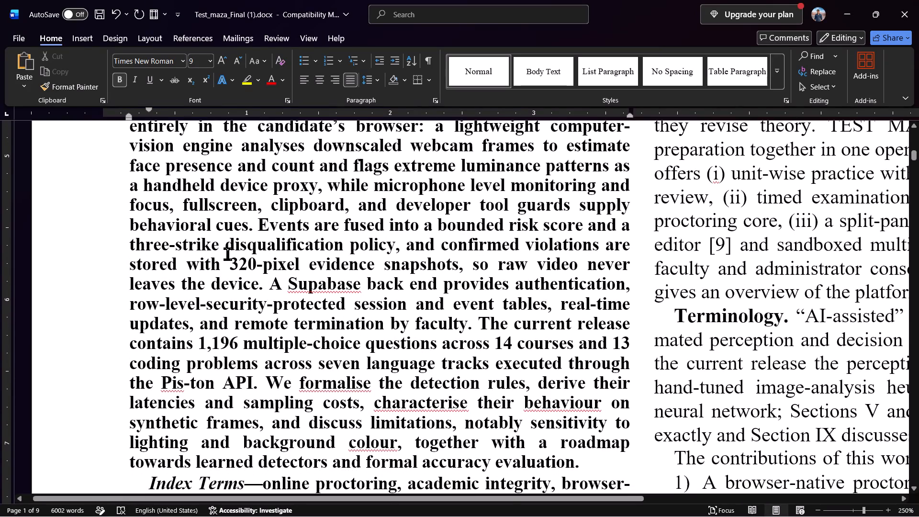
pyautogui.hotkey('ctrl', 'Right')
pyautogui.hotkey('ctrl', 'Right')
pyautogui.hotkey('ctrl', 'Right')
pyautogui.hotkey('ctrl', 'Right')
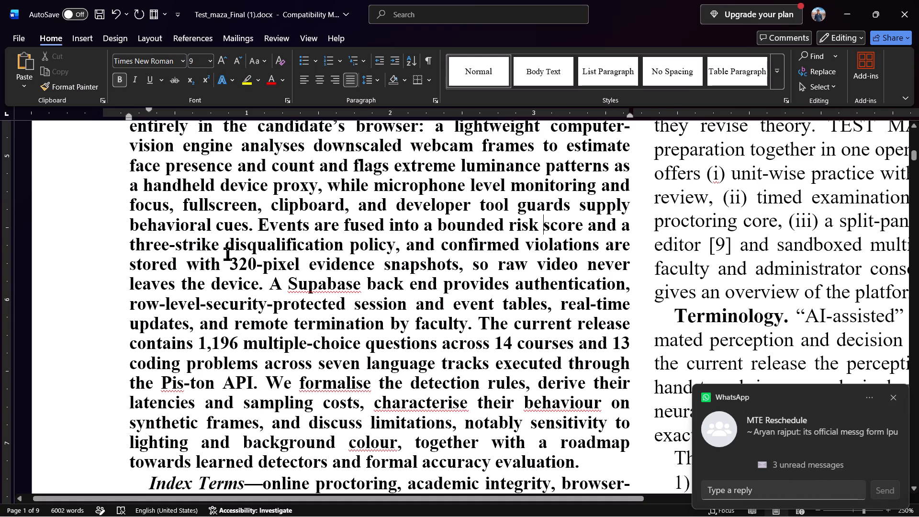
pyautogui.hotkey('ctrl', 'Right')
pyautogui.hotkey('ctrl', 'Right')
pyautogui.hotkey('ctrl', 'Right')
pyautogui.hotkey('ctrl', 'Right')
pyautogui.hotkey('ctrl', 'Right')
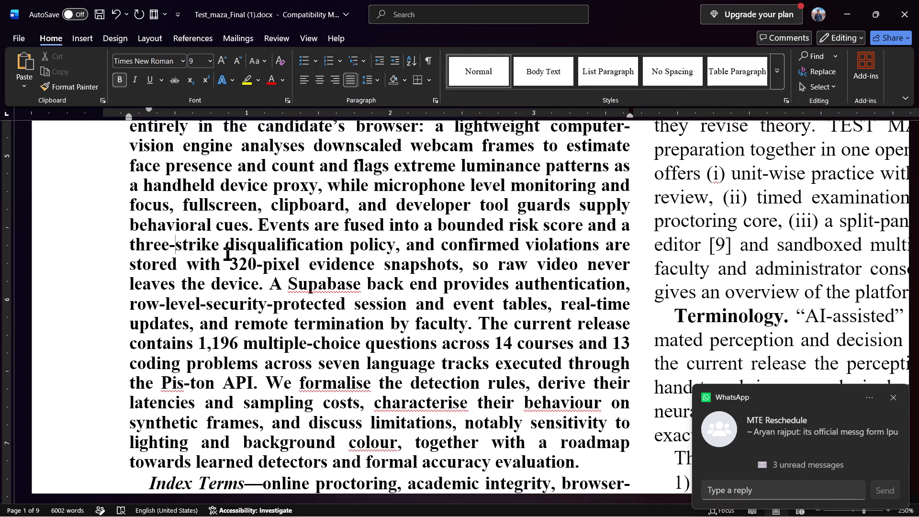
pyautogui.press('BackSpace')
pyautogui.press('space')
# Read on through the Abstract from "disqualification policy" to "so raw video never", checking the wording and hyphenation.
pyautogui.hotkey('ctrl', 'Right')
pyautogui.hotkey('ctrl', 'Right')
pyautogui.hotkey('ctrl', 'Right')
pyautogui.hotkey('ctrl', 'Right')
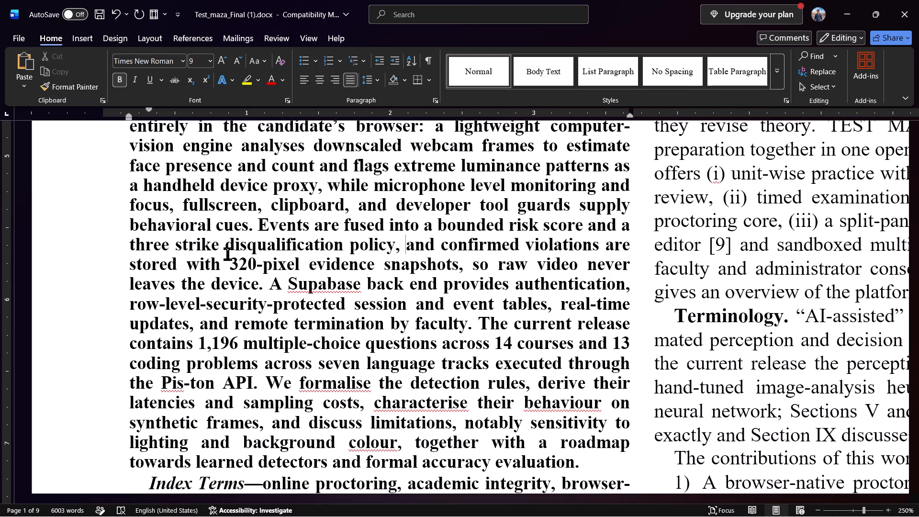
pyautogui.hotkey('ctrl', 'Right')
pyautogui.hotkey('ctrl', 'Right')
pyautogui.hotkey('ctrl', 'Right')
pyautogui.hotkey('ctrl', 'Right')
pyautogui.hotkey('ctrl', 'Right')
pyautogui.hotkey('ctrl', 'Right')
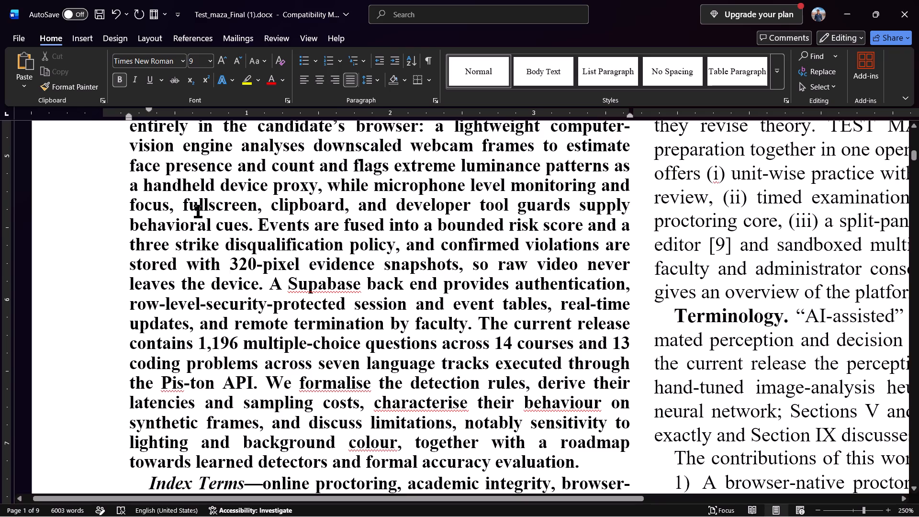
pyautogui.hotkey('ctrl', 'Right')
pyautogui.hotkey('ctrl', 'Right')
pyautogui.hotkey('ctrl', 'Right')
pyautogui.hotkey('ctrl', 'Right')
pyautogui.hotkey('ctrl', 'Right')
pyautogui.hotkey('ctrl', 'Right')
pyautogui.hotkey('ctrl', 'Right')
pyautogui.hotkey('ctrl', 'Right')
pyautogui.hotkey('ctrl', 'Right')
# Continue reading the Abstract from "never leaves the device" to the phrase "A Supabase back end".
pyautogui.hotkey('ctrl', 'Right')
pyautogui.hotkey('ctrl', 'Right')
pyautogui.hotkey('ctrl', 'Right')
pyautogui.hotkey('ctrl', 'Right')
pyautogui.hotkey('ctrl', 'Right')
pyautogui.hotkey('ctrl', 'Right')
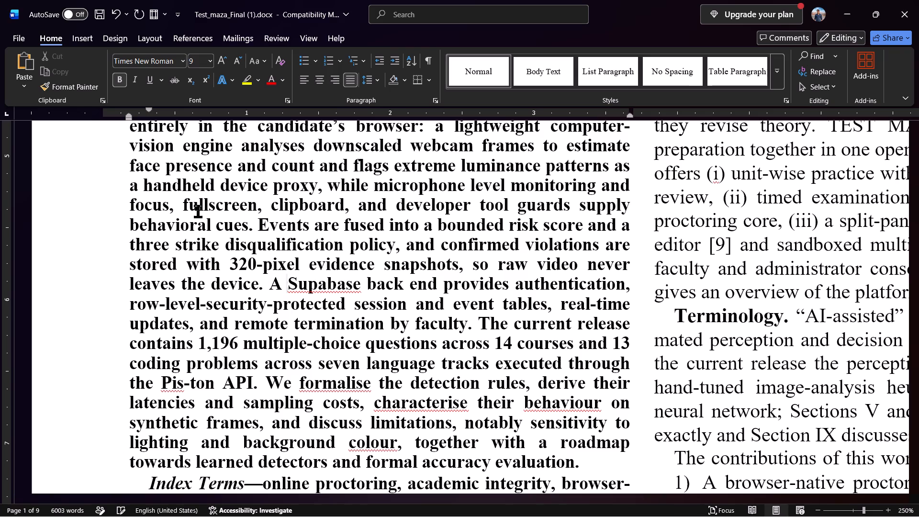
pyautogui.hotkey('ctrl', 'Right')
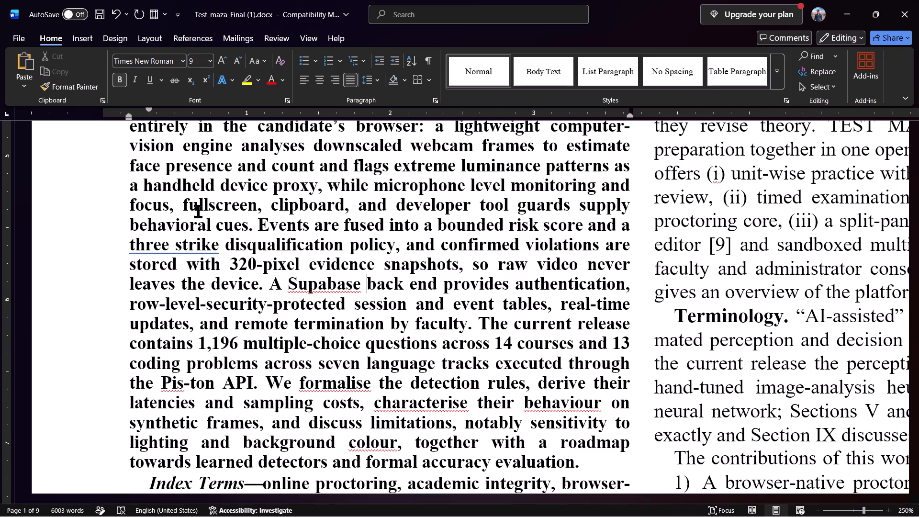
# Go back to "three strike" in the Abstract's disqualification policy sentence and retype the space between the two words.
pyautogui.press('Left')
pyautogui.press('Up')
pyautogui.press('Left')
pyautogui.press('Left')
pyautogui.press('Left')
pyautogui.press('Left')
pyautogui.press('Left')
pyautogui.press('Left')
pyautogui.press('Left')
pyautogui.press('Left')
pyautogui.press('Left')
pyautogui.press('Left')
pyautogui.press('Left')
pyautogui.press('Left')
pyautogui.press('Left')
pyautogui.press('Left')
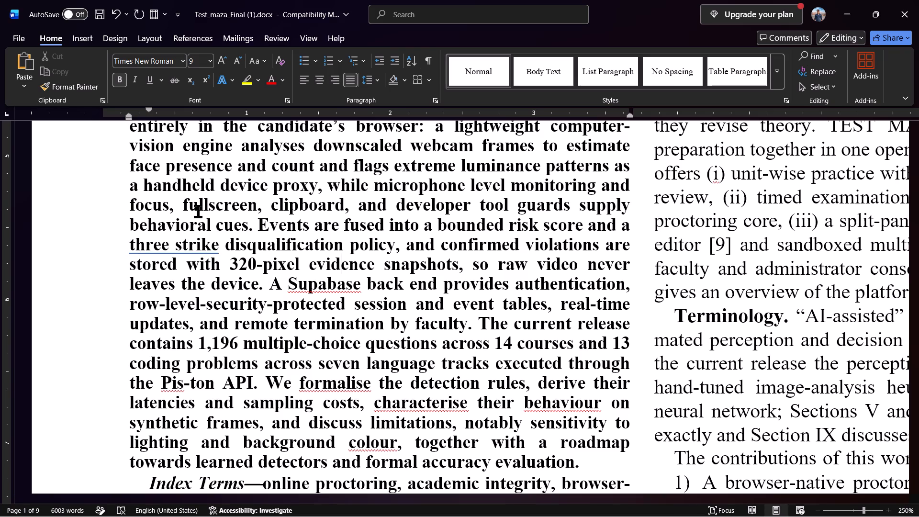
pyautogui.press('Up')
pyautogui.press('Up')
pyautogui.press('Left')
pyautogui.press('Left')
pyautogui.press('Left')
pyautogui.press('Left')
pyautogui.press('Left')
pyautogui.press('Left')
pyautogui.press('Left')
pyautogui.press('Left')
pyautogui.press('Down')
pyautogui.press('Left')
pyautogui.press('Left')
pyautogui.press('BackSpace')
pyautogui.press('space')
# Undo the recent edits between "three" and "strike" until the hyphenated "three-strike" is restored.
pyautogui.hotkey('ctrl', 'z')
pyautogui.hotkey('ctrl', 'z')
pyautogui.hotkey('ctrl', 'z')
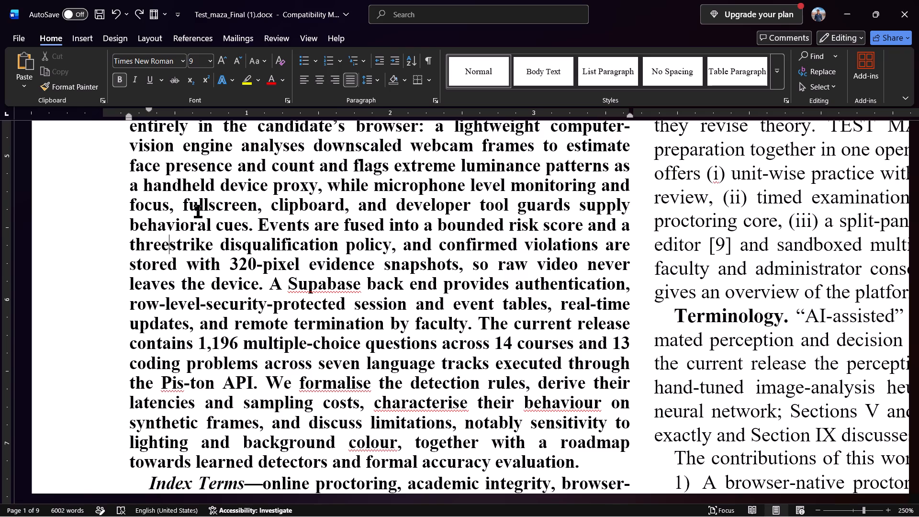
pyautogui.hotkey('ctrl', 'z')
pyautogui.press('Right')
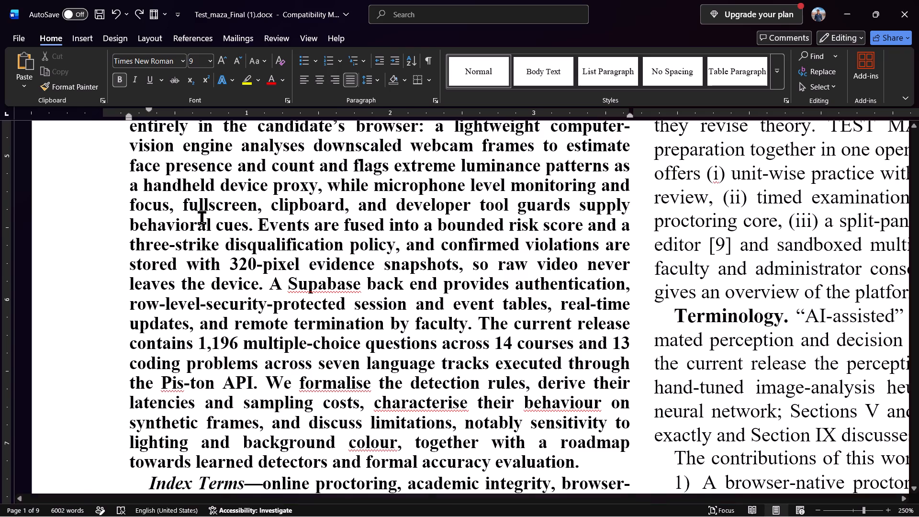
# Switch to Chrome and search Google for "supabase" in a new tab to check the word used in the Abstract.
pyautogui.click(339, 281)
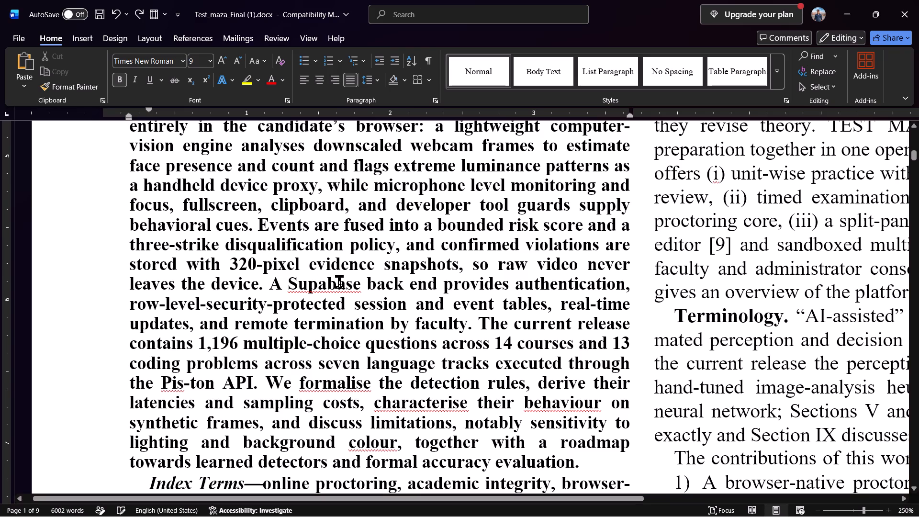
pyautogui.hotkey('alt', 'Tab')
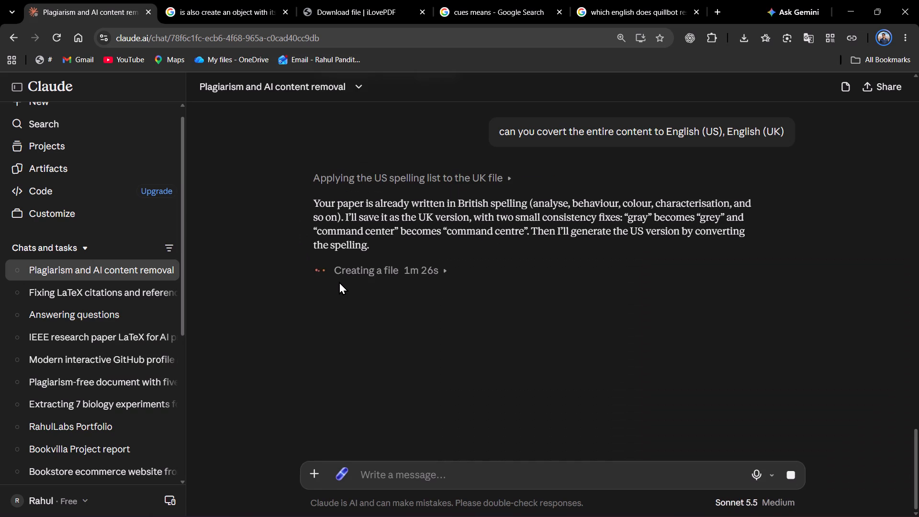
pyautogui.hotkey('ctrl', 't')
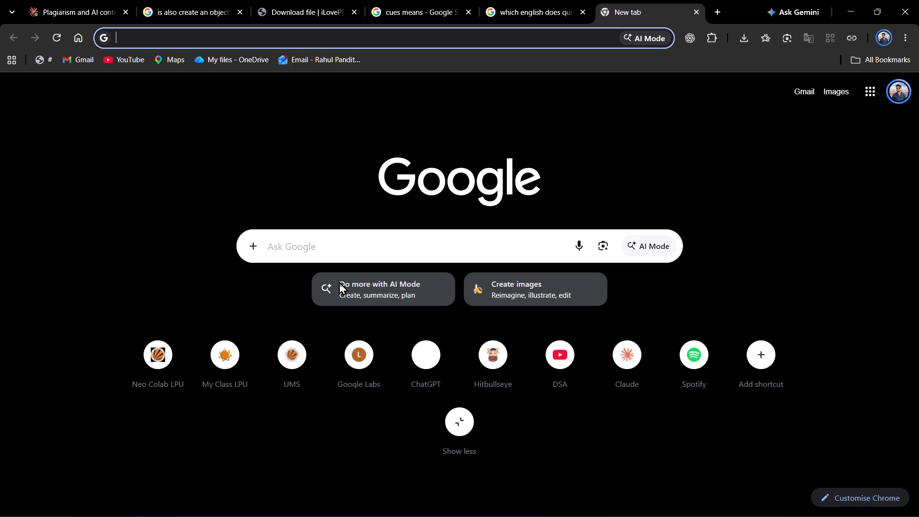
pyautogui.write('base')
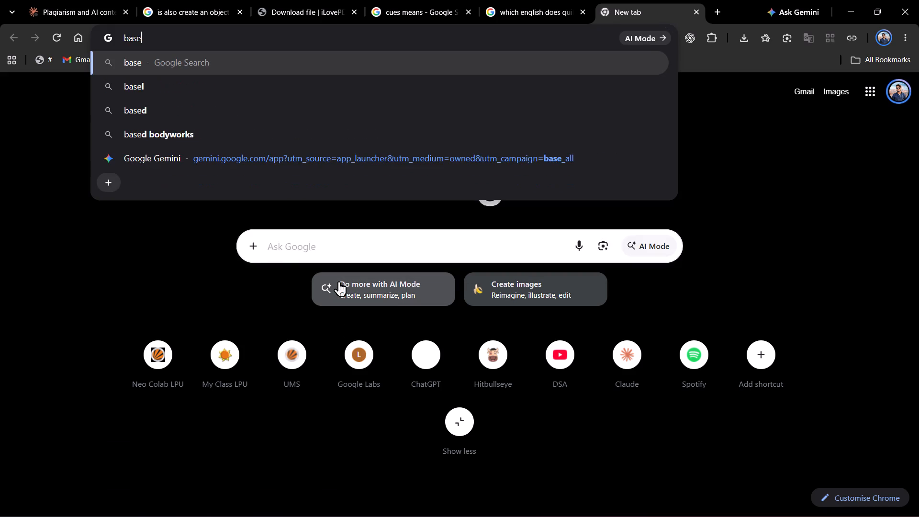
pyautogui.press('BackSpace')
pyautogui.press('BackSpace')
pyautogui.press('BackSpace')
pyautogui.press('BackSpace')
pyautogui.press('BackSpace')
pyautogui.write('supabase')
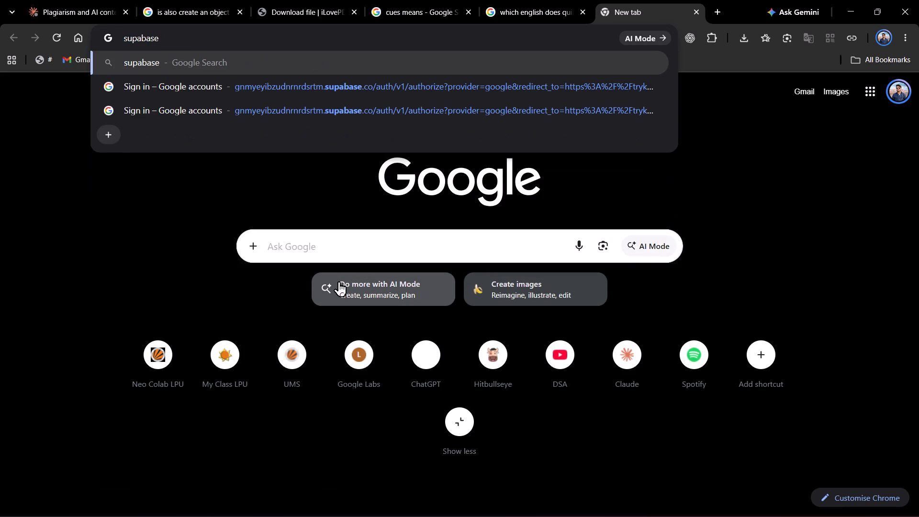
pyautogui.press('Return')
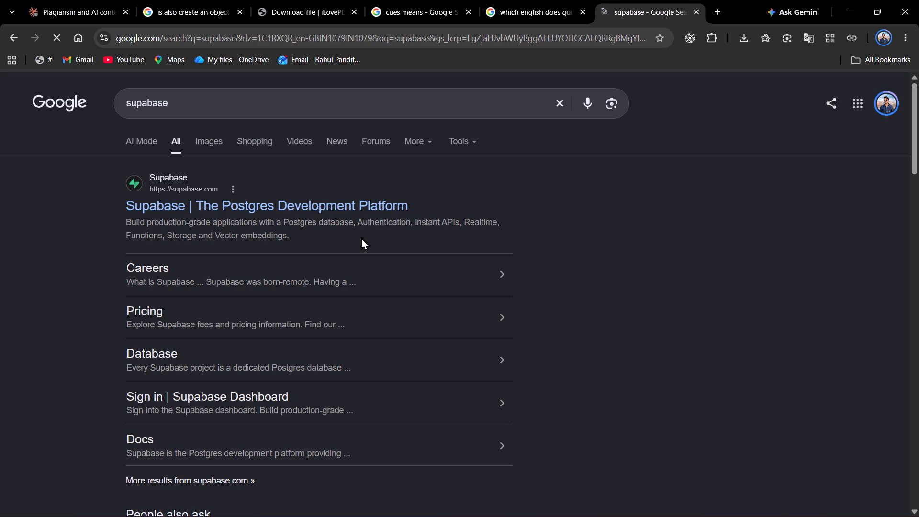
pyautogui.hotkey('alt', 'Tab')
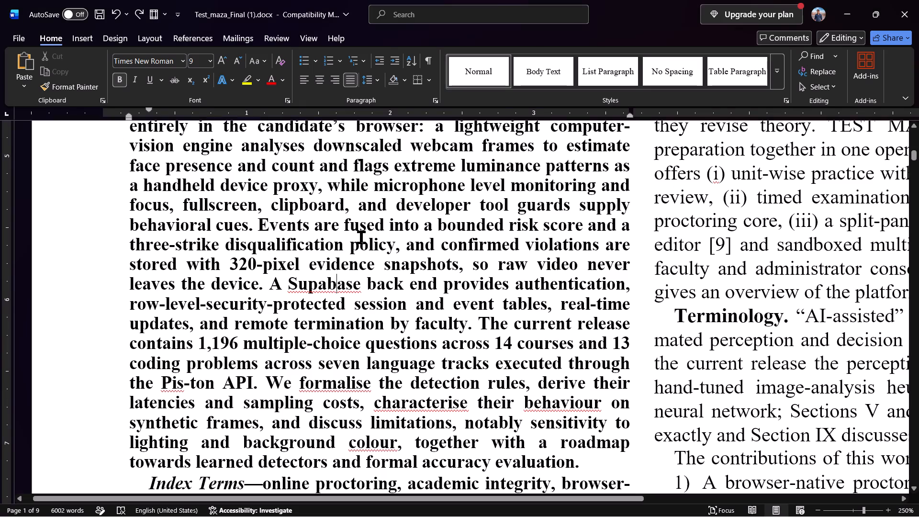
pyautogui.hotkey('alt', 'Tab')
# Return to Word and replace "Supabase" in the Abstract with the spelling suggestion "Superbase".
pyautogui.hotkey('alt', 'Tab')
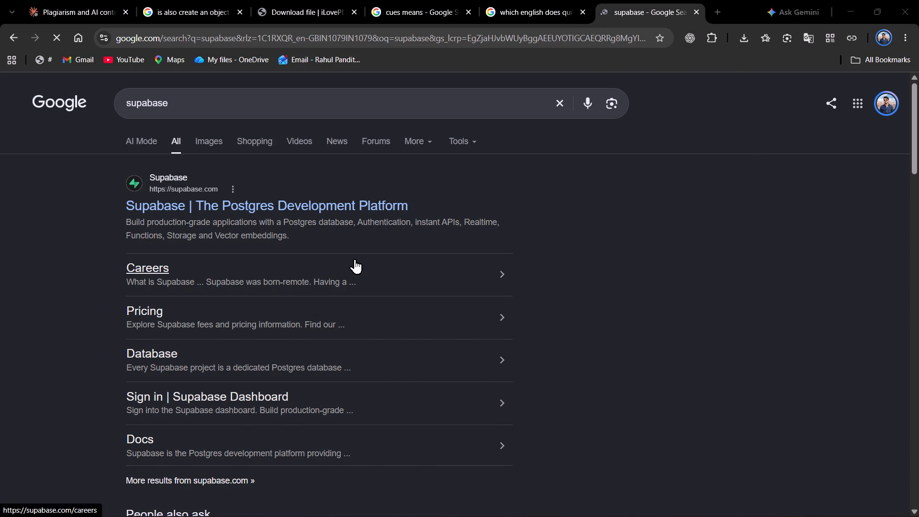
pyautogui.moveTo(355, 259); pyautogui.dragTo(347, 283)
pyautogui.rightClick(347, 283)
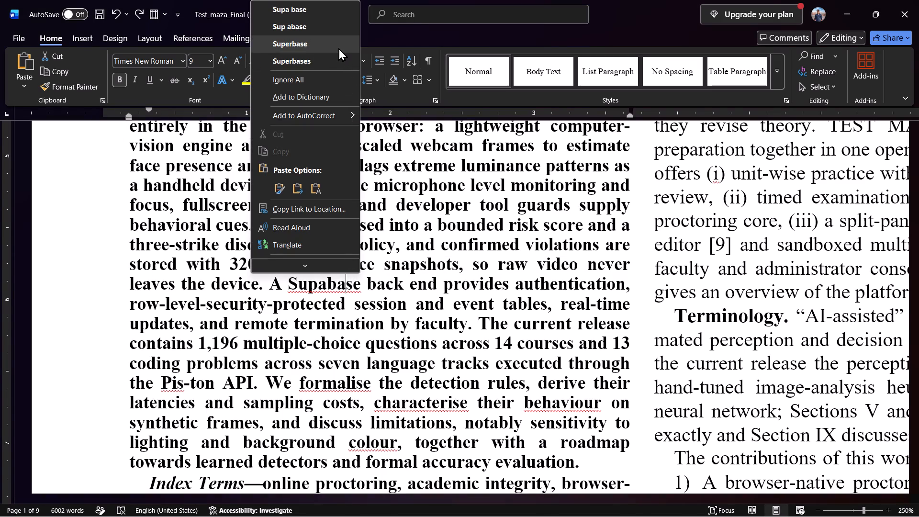
pyautogui.click(338, 47)
# Remove the hyphen from "Pis-ton API" in the Abstract so that it reads "Piston API".
pyautogui.scroll(-1, 416, 304)
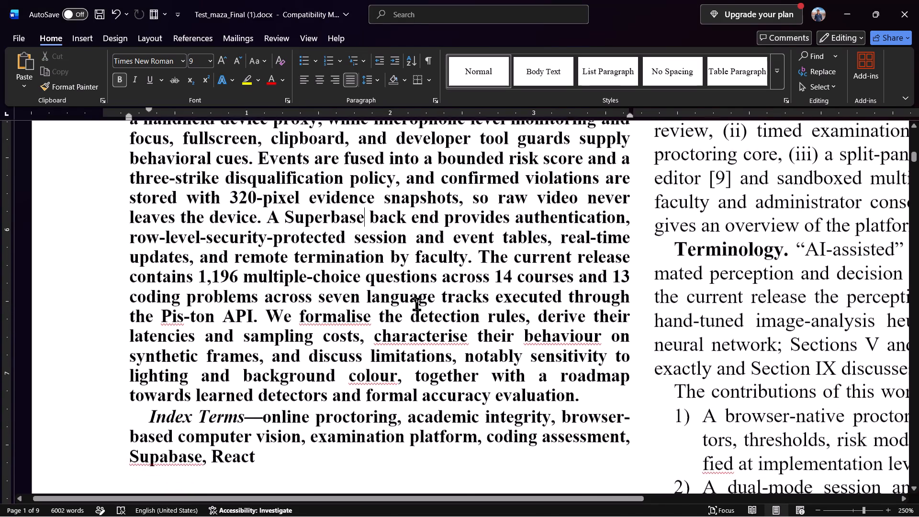
pyautogui.scroll(-1, 416, 304)
pyautogui.press('Right')
pyautogui.scroll(-1, 416, 304)
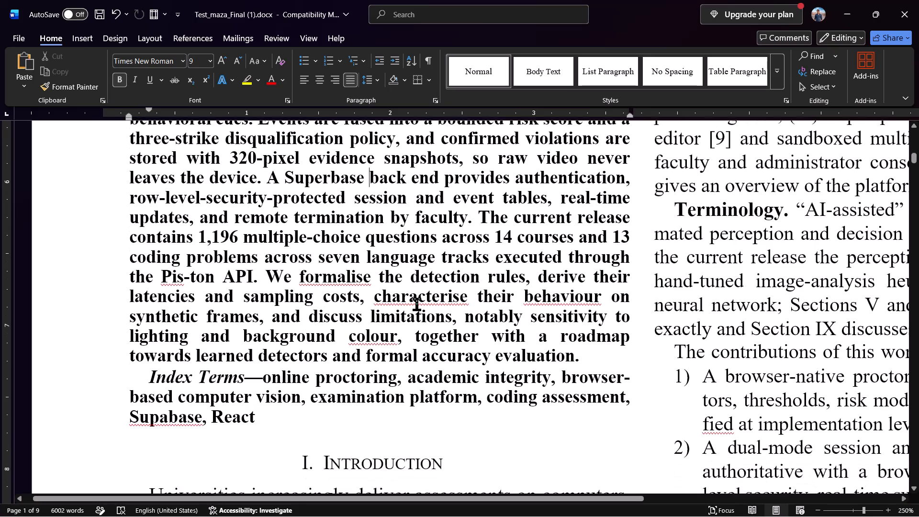
pyautogui.scroll(-1, 416, 304)
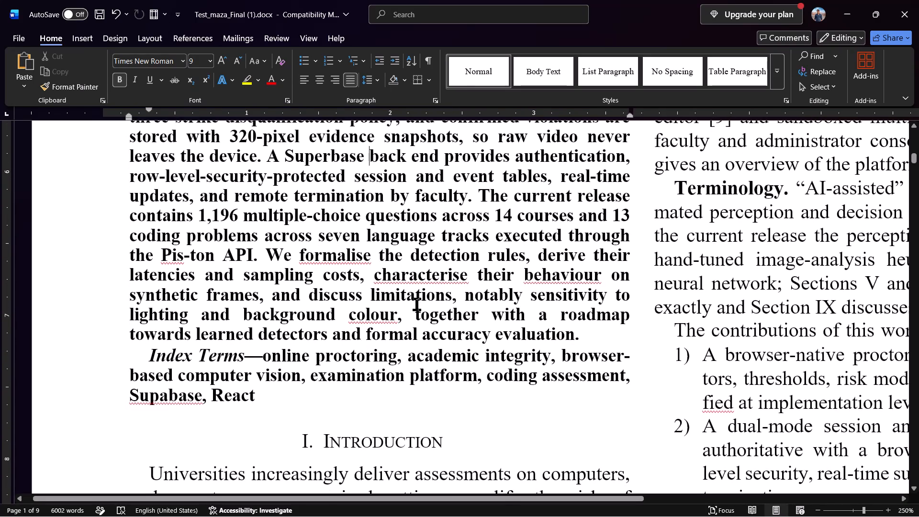
pyautogui.scroll(-2, 416, 304)
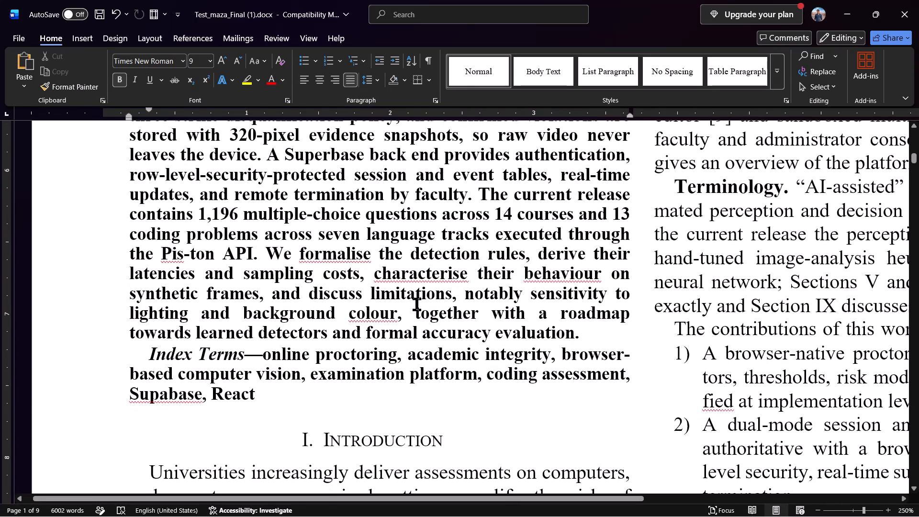
pyautogui.scroll(-1, 416, 304)
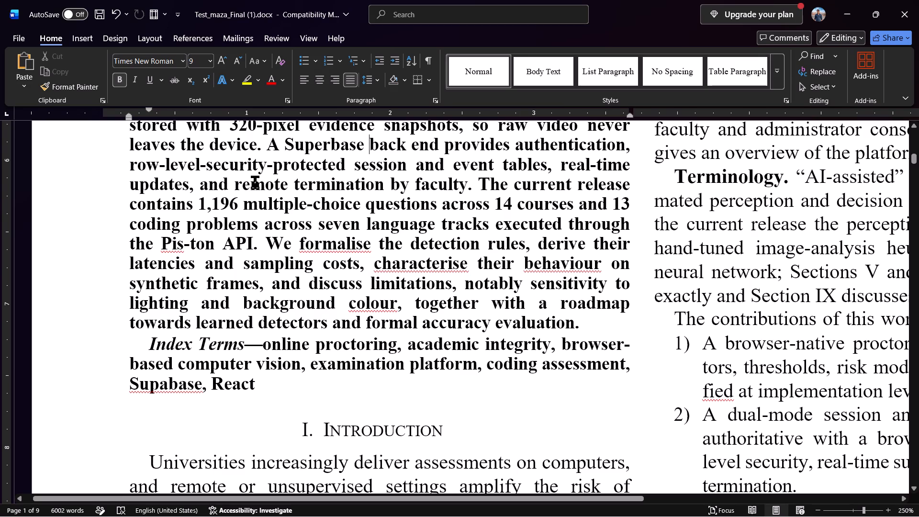
pyautogui.click(193, 242)
pyautogui.press('Left')
pyautogui.press('BackSpace')
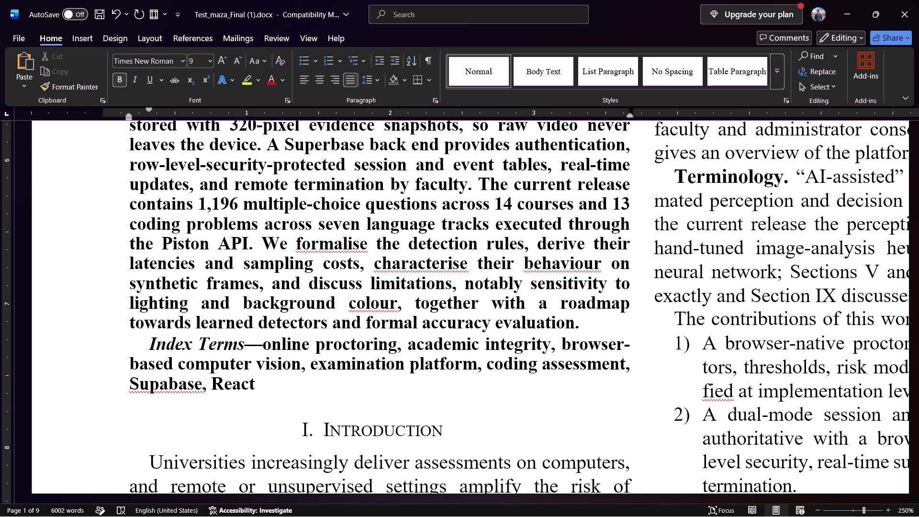
# Replace "formalise", "characterise" and "behaviour" in the Abstract with the American spellings "formalize", "characterize" and "behavior".
pyautogui.click(362, 242)
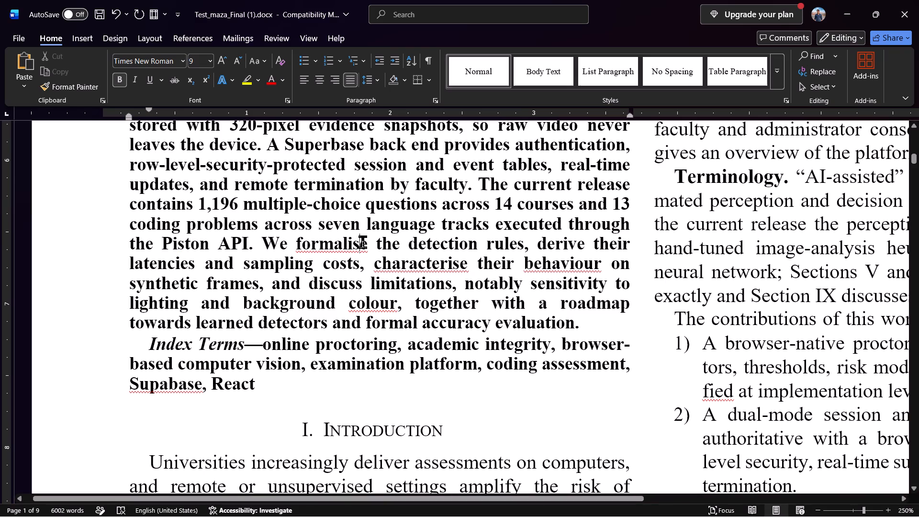
pyautogui.rightClick(362, 242)
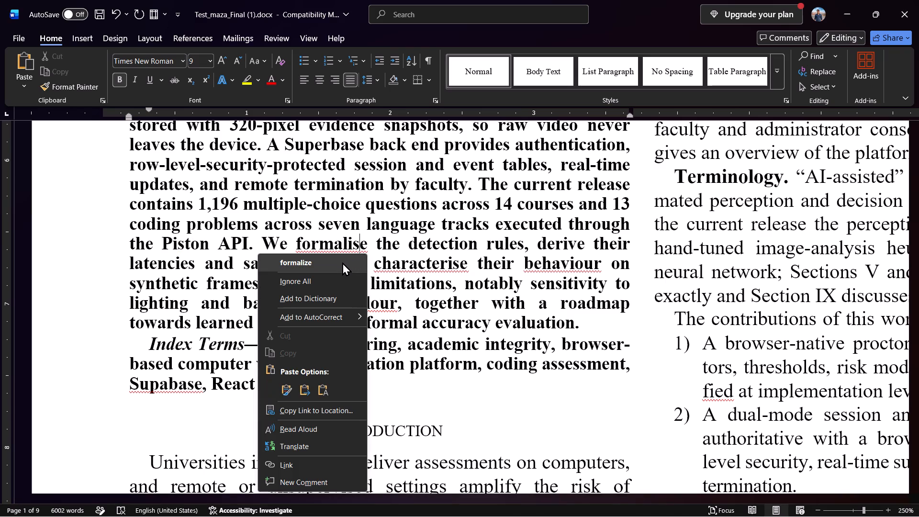
pyautogui.click(342, 262)
pyautogui.click(443, 264)
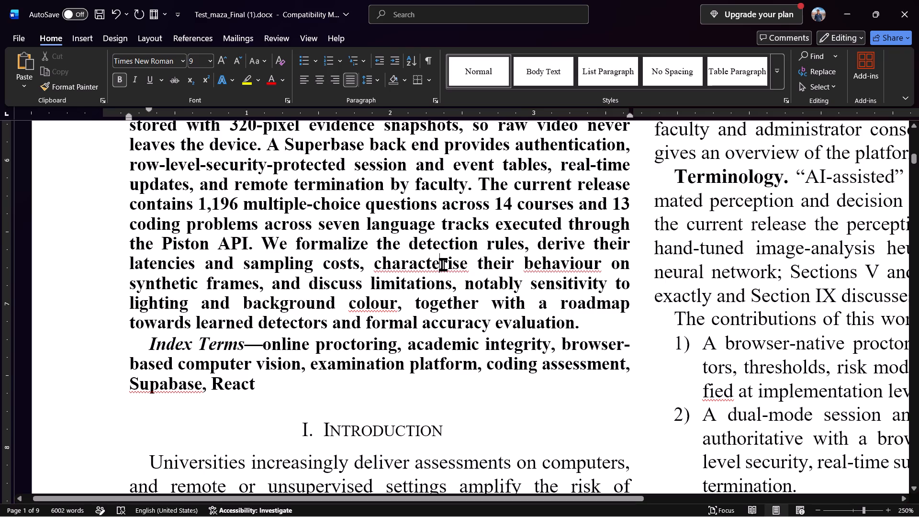
pyautogui.rightClick(446, 262)
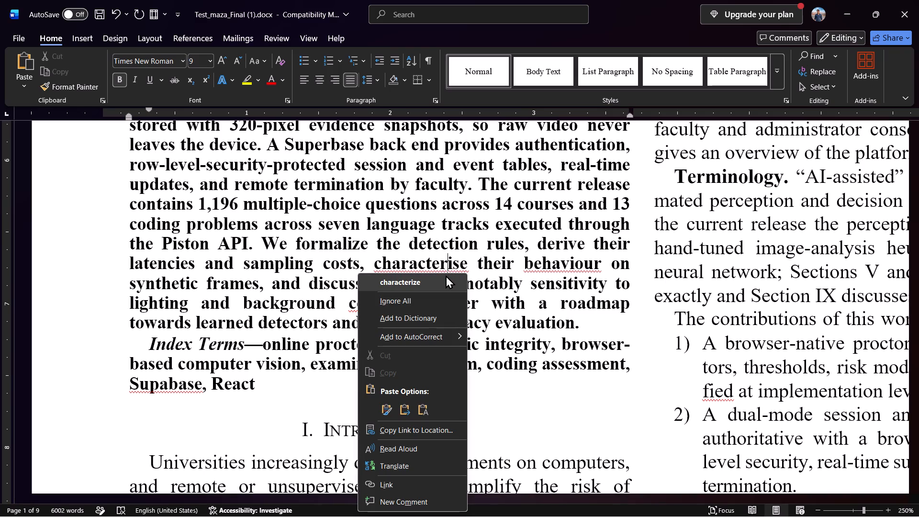
pyautogui.click(445, 275)
pyautogui.rightClick(563, 266)
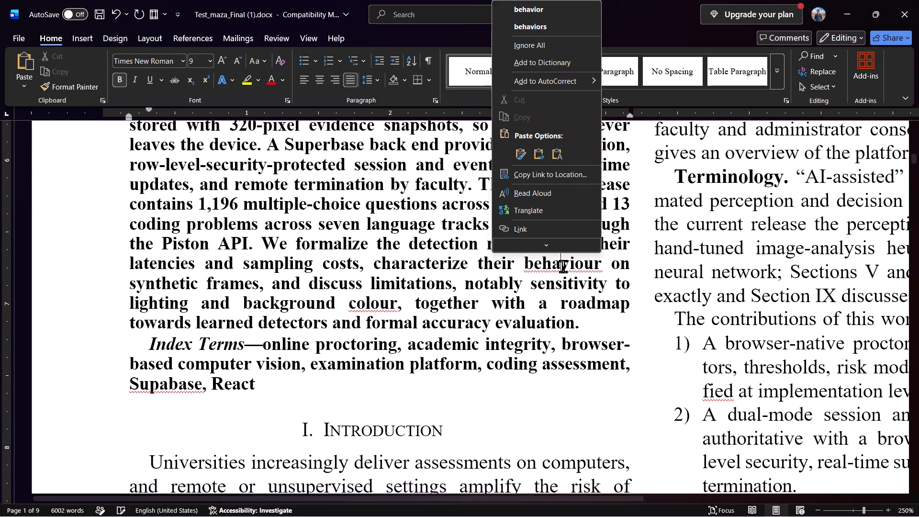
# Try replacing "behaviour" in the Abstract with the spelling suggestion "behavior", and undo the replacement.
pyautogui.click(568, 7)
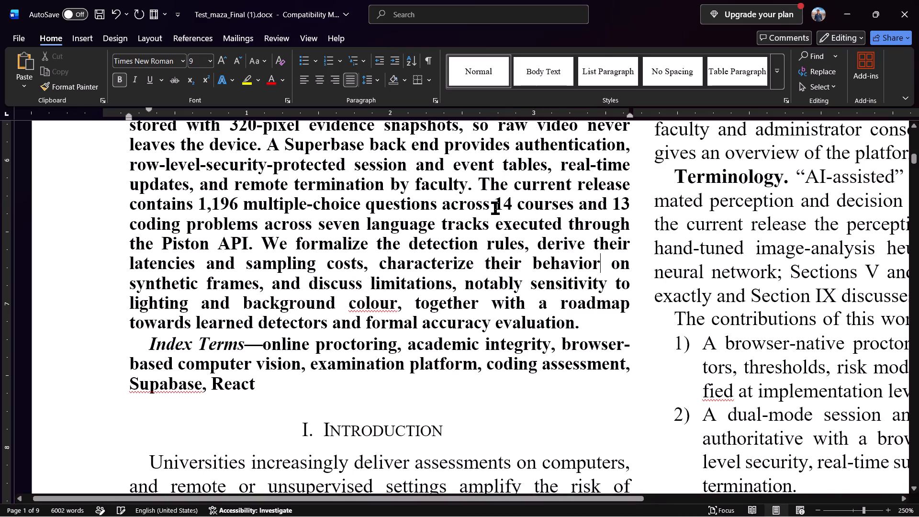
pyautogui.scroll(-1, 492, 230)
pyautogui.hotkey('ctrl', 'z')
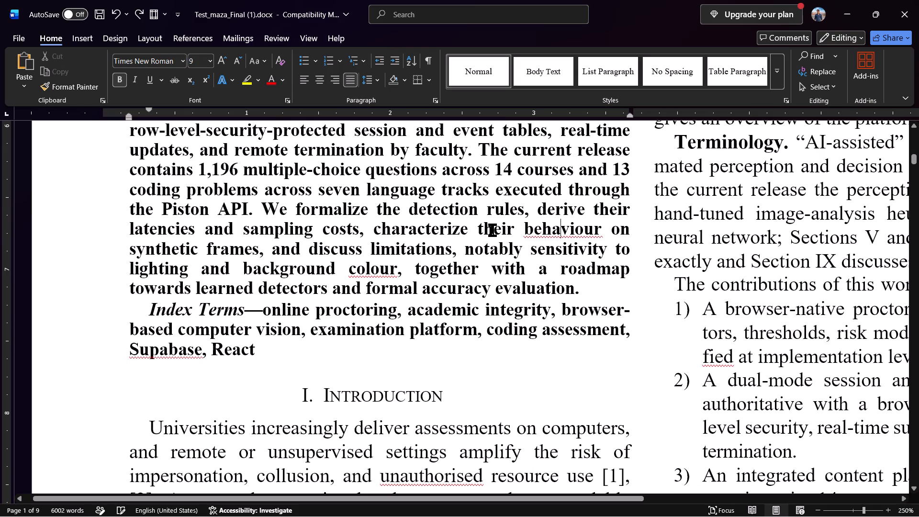
# Delete the letter "u" from "behaviour" in the Abstract so that it reads "behavior".
pyautogui.press('Right')
pyautogui.press('Right')
pyautogui.press('Right')
pyautogui.press('Right')
pyautogui.press('BackSpace')
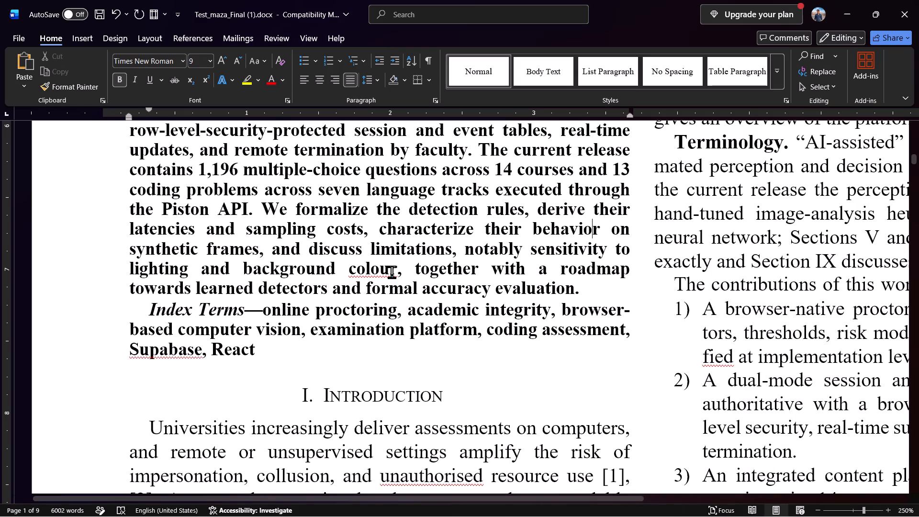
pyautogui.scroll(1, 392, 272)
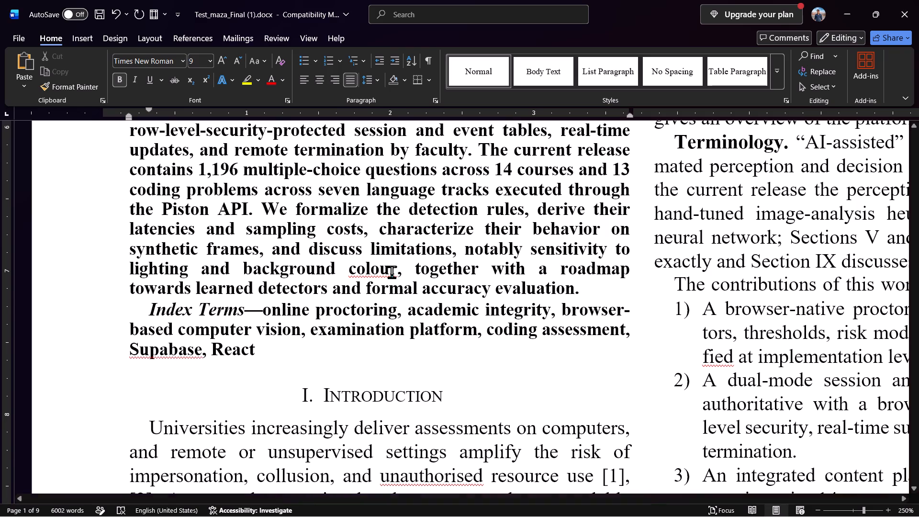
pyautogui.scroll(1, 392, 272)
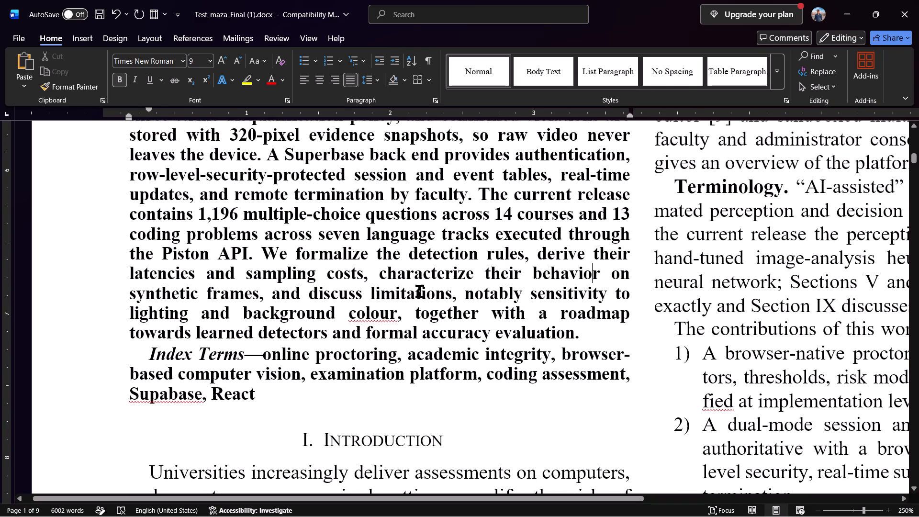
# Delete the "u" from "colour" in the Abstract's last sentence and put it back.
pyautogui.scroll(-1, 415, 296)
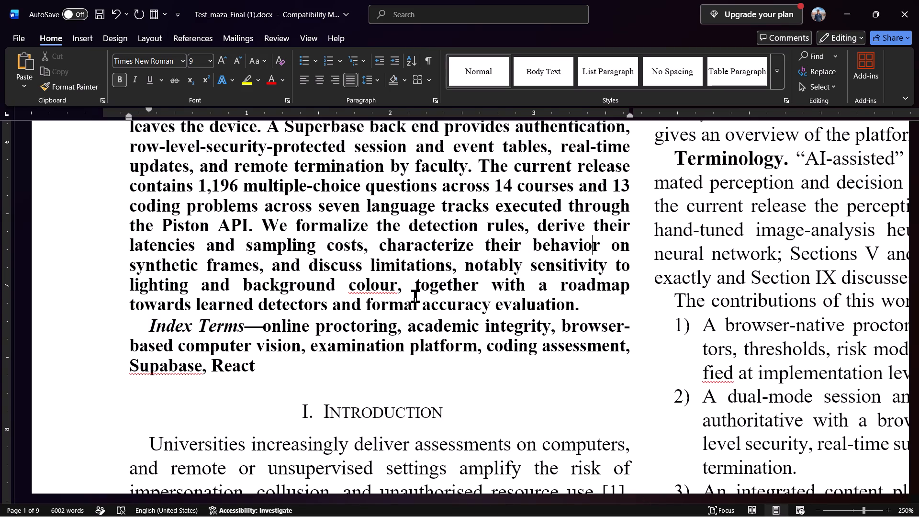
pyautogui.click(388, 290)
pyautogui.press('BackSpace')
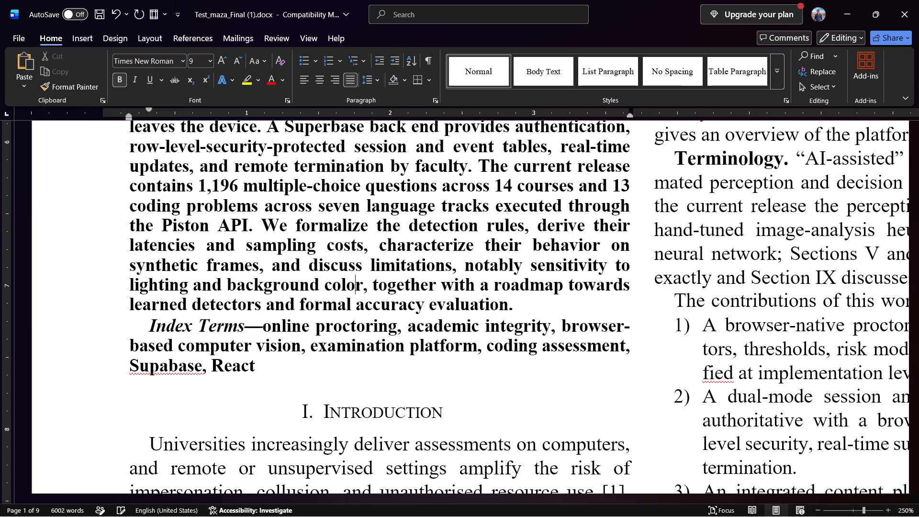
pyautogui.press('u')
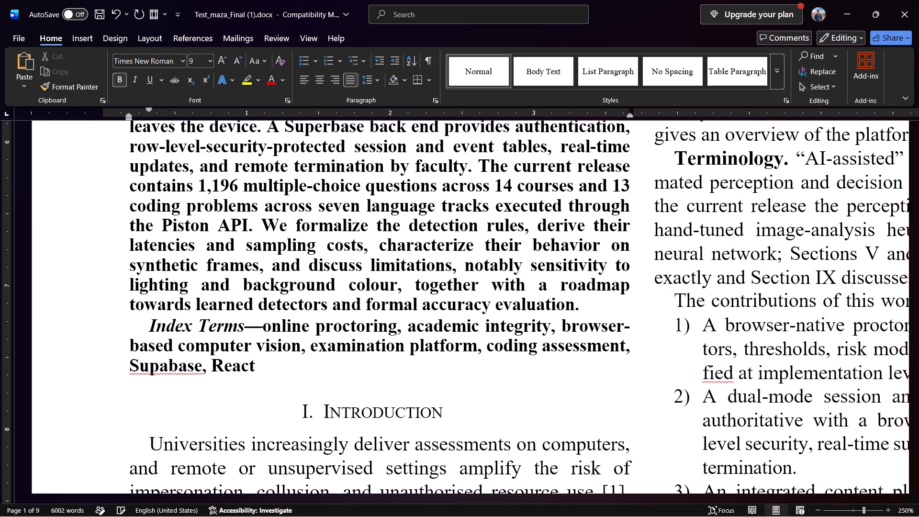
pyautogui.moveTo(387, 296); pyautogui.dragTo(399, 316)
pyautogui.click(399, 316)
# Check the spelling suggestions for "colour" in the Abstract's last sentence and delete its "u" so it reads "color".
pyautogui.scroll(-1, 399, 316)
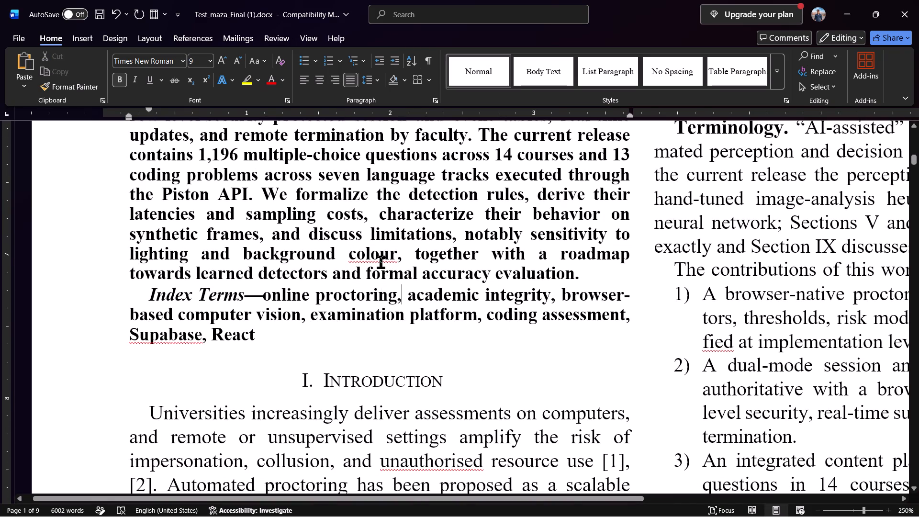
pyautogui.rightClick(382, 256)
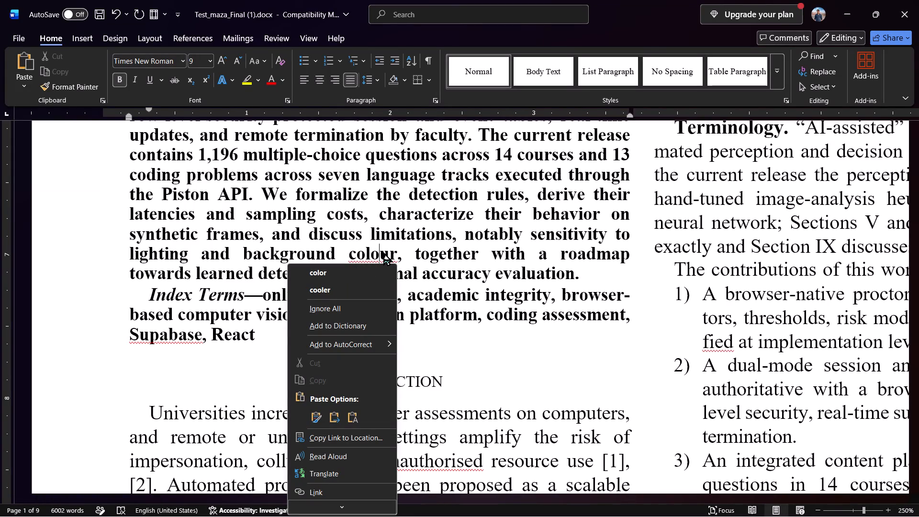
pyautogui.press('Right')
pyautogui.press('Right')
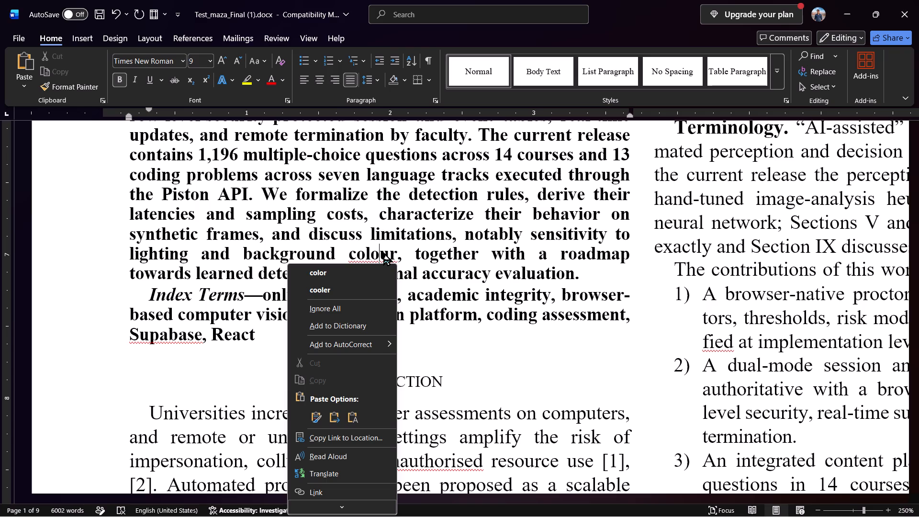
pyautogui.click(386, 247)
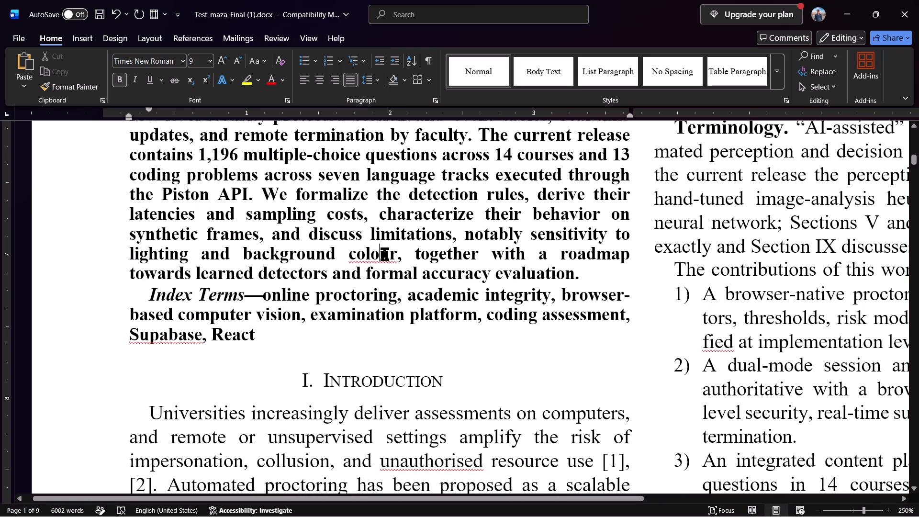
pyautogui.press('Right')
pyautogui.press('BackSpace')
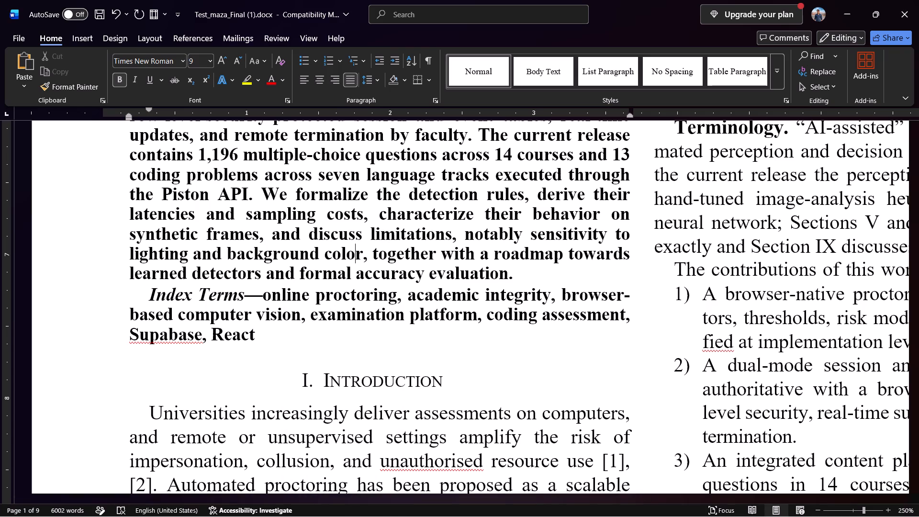
# Switch to Chrome, search Google in a new tab for "background color meaning in hindi", look through the results and close the tab.
pyautogui.hotkey('alt', 'Tab')
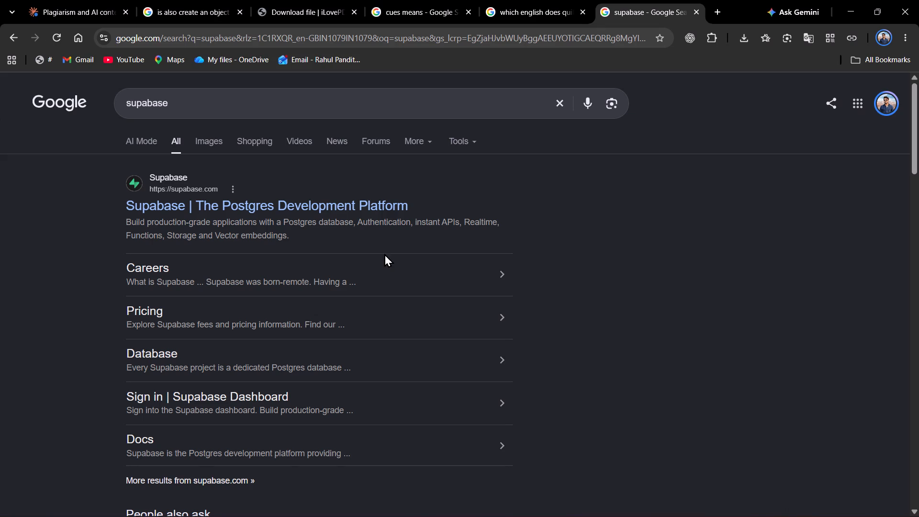
pyautogui.hotkey('ctrl', 't')
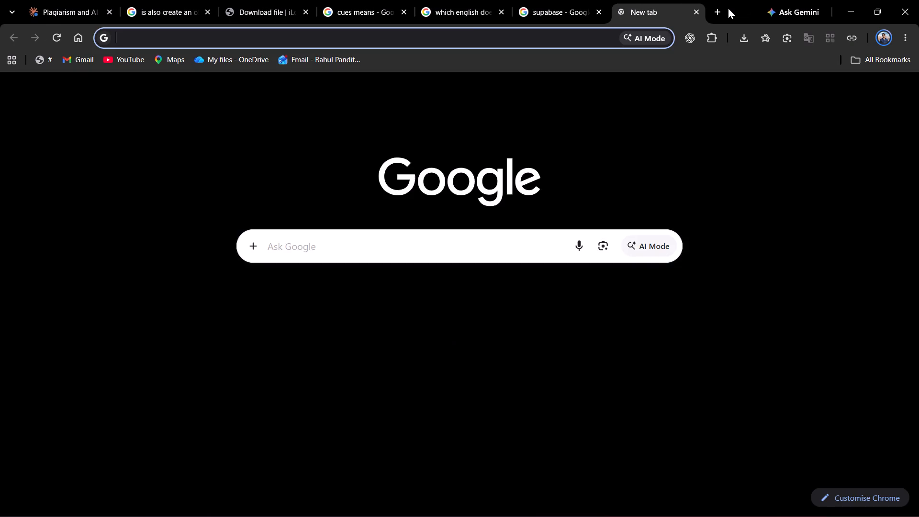
pyautogui.write('backgra')
pyautogui.write('\\\\')
pyautogui.press('BackSpace')
pyautogui.press('\\')
pyautogui.press('BackSpace')
pyautogui.press('BackSpace')
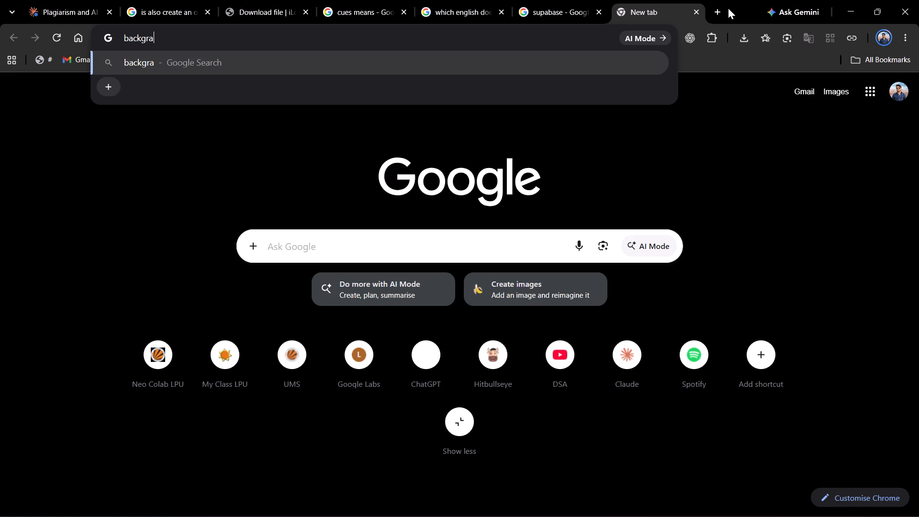
pyautogui.press('BackSpace')
pyautogui.press('Down')
pyautogui.press('BackSpace')
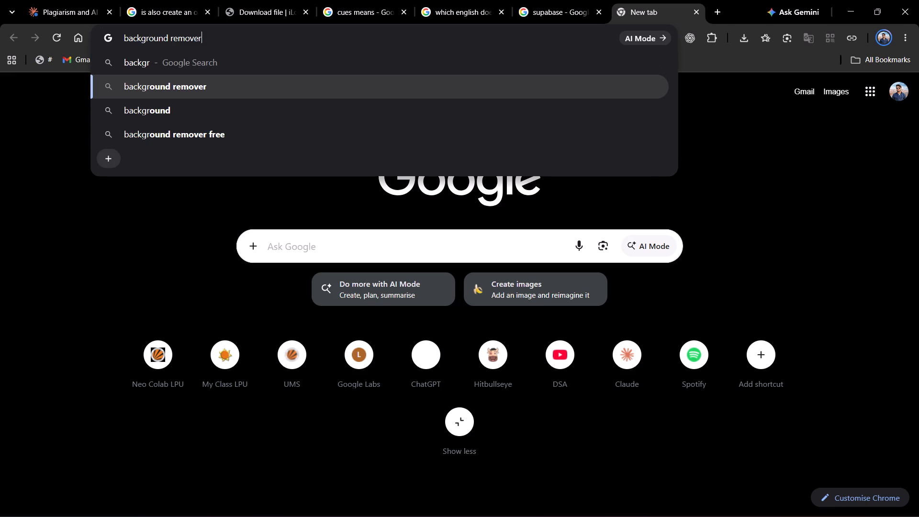
pyautogui.press('BackSpace')
pyautogui.press('BackSpace')
pyautogui.press('BackSpace')
pyautogui.press('BackSpace')
pyautogui.press('BackSpace')
pyautogui.press('BackSpace')
pyautogui.write('color')
pyautogui.press('space')
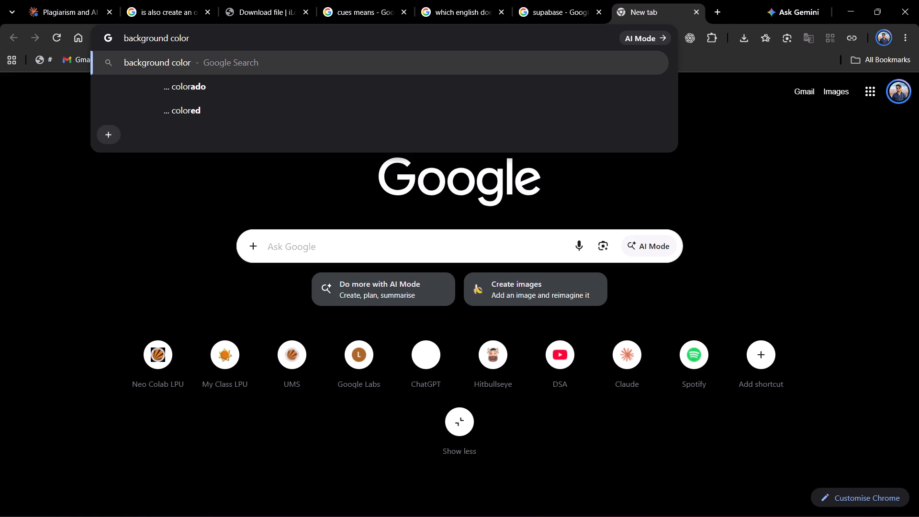
pyautogui.write('means')
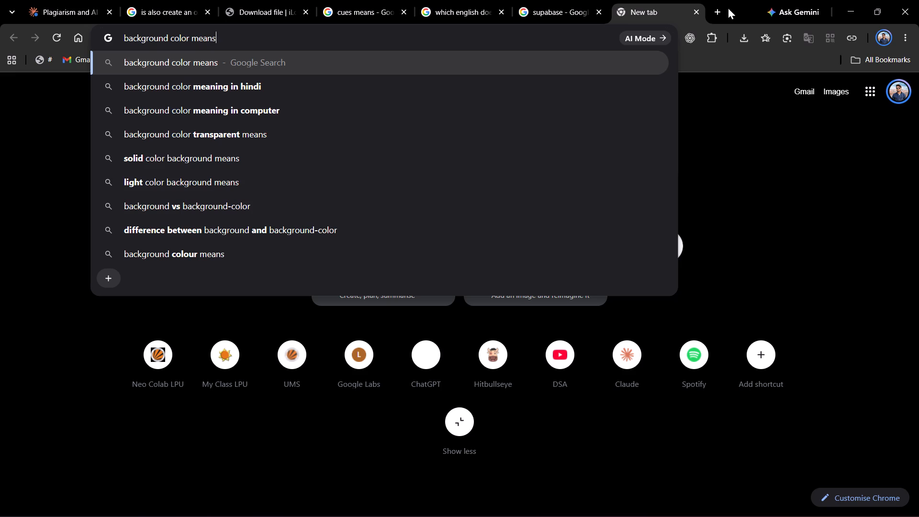
pyautogui.press('Down')
pyautogui.press('Return')
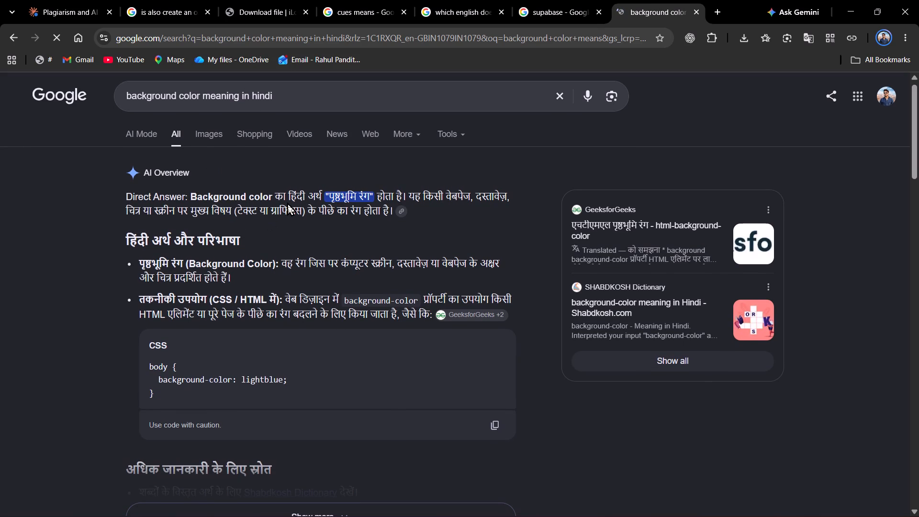
pyautogui.scroll(-1, 344, 210)
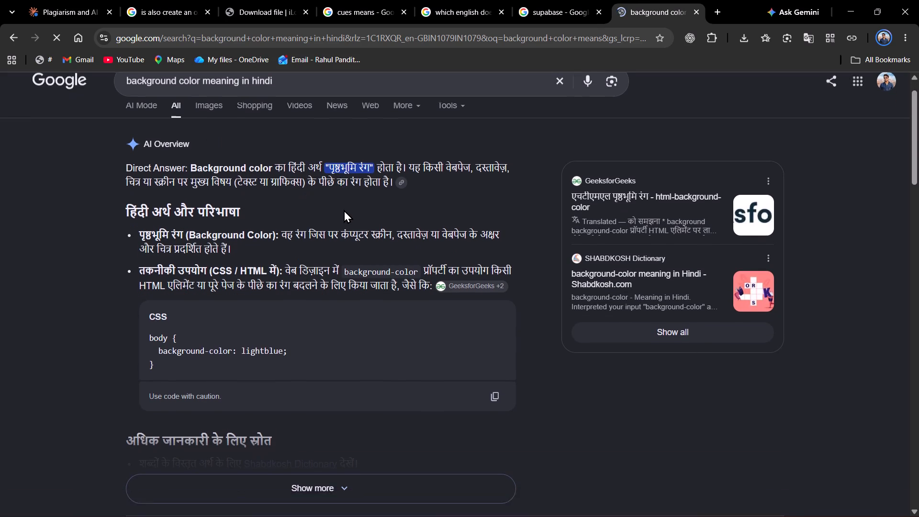
pyautogui.scroll(-1, 344, 210)
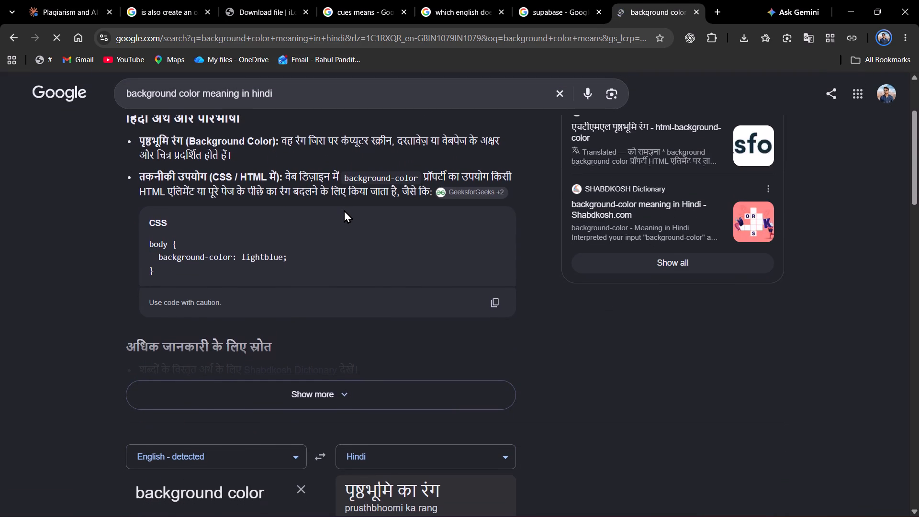
pyautogui.scroll(-1, 344, 210)
pyautogui.scroll(1, 344, 210)
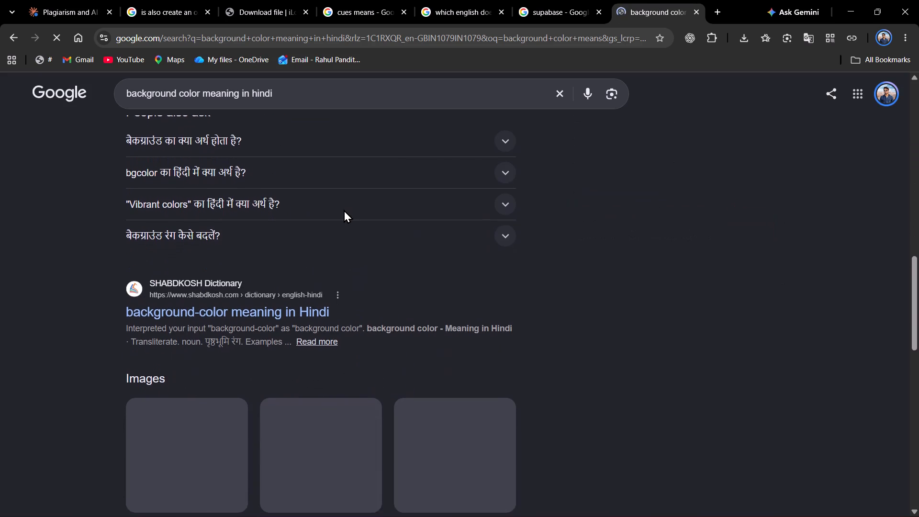
pyautogui.scroll(1, 344, 210)
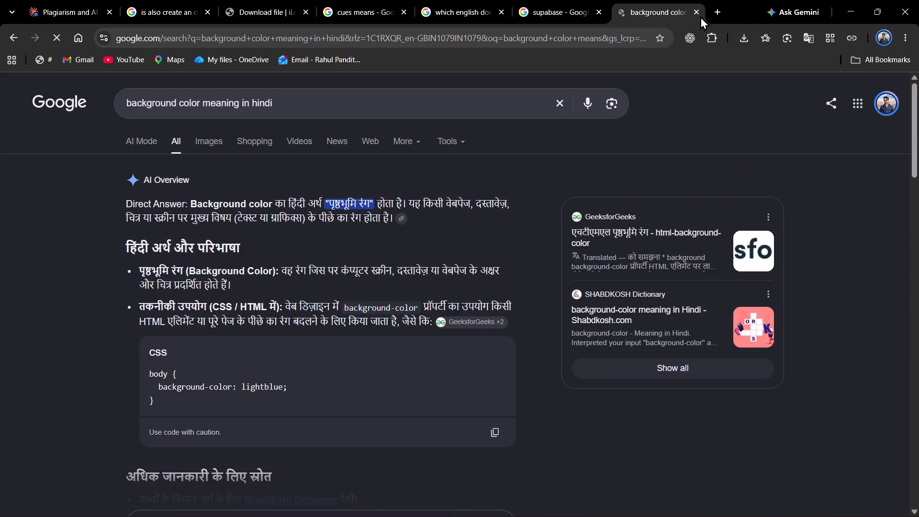
pyautogui.click(697, 11)
# Return to Word, restore the "u" in the Abstract's "background colour" and add "colour" to the spelling dictionary.
pyautogui.hotkey('alt', 'Tab')
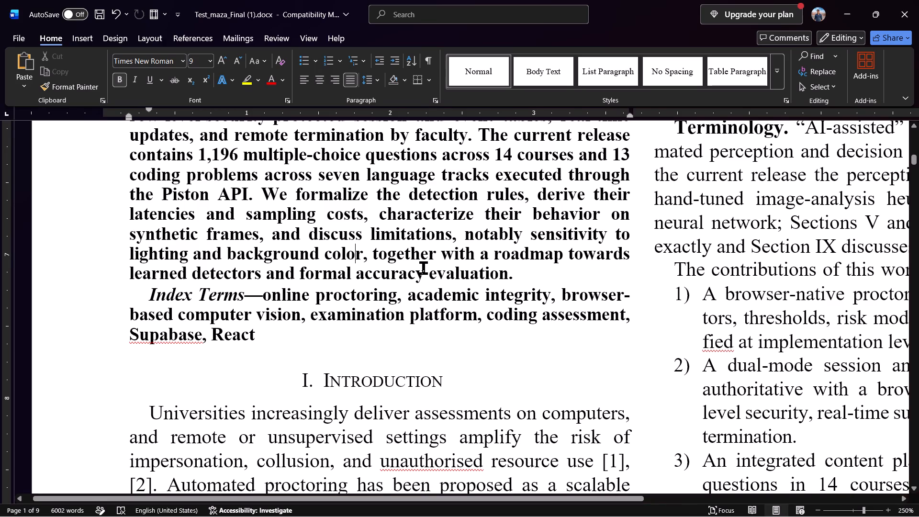
pyautogui.press('u')
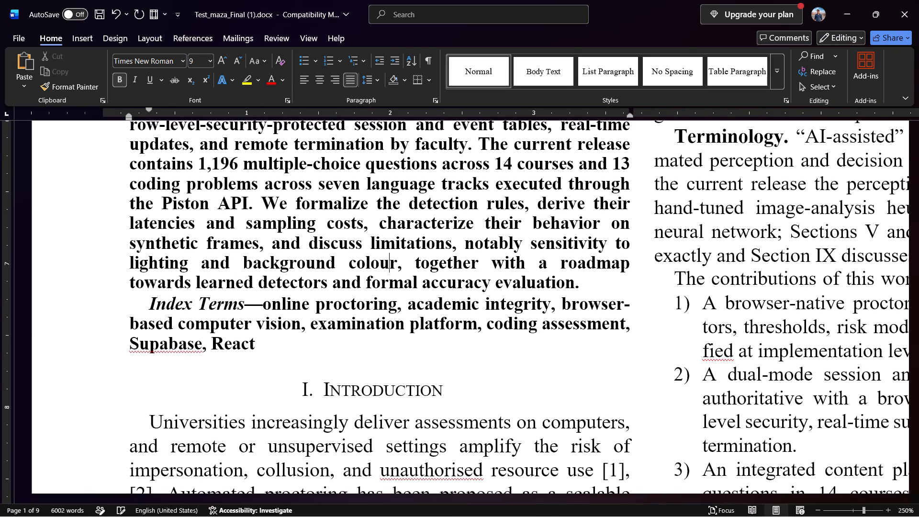
pyautogui.click(434, 279)
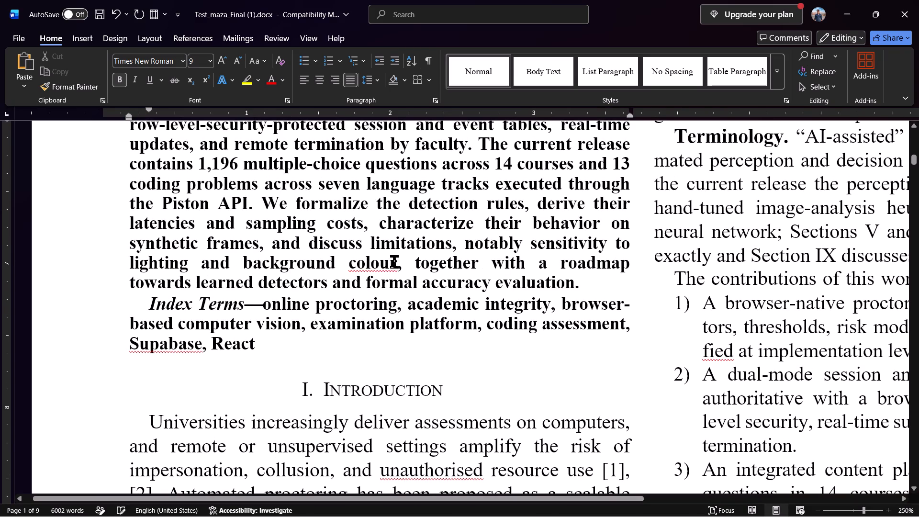
pyautogui.rightClick(390, 261)
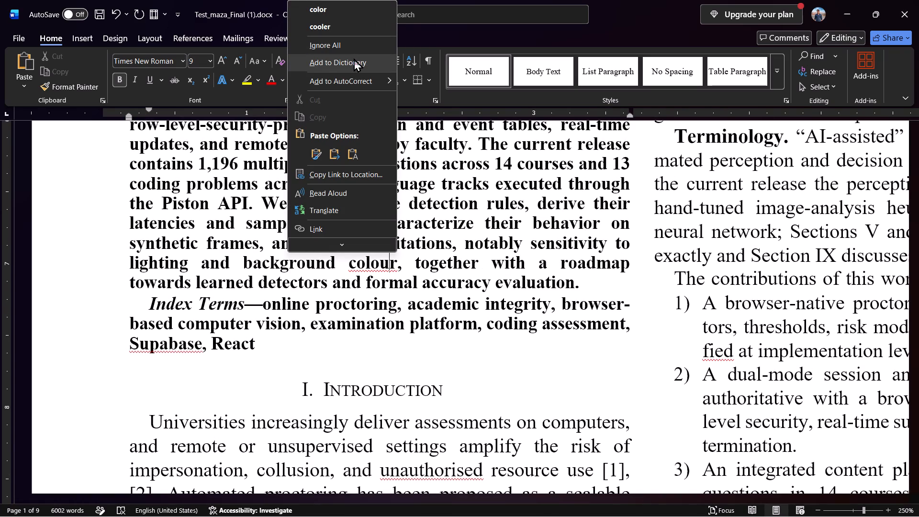
pyautogui.click(354, 58)
# Add "Supabase" in the Index Terms line to the spelling dictionary.
pyautogui.scroll(-1, 465, 261)
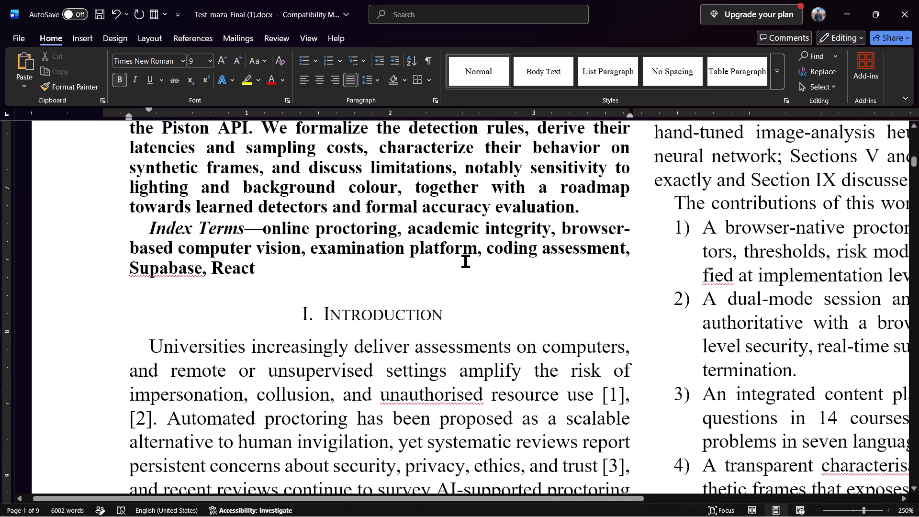
pyautogui.scroll(-3, 465, 261)
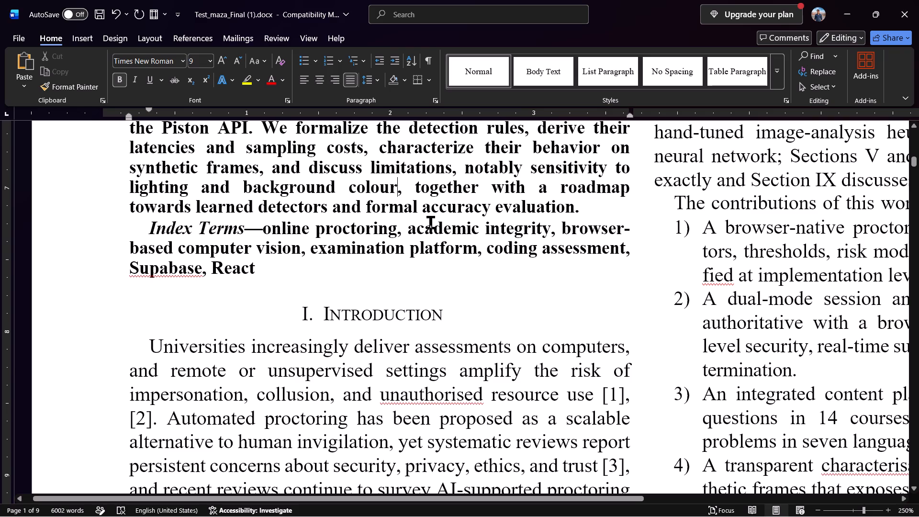
pyautogui.scroll(-1, 425, 247)
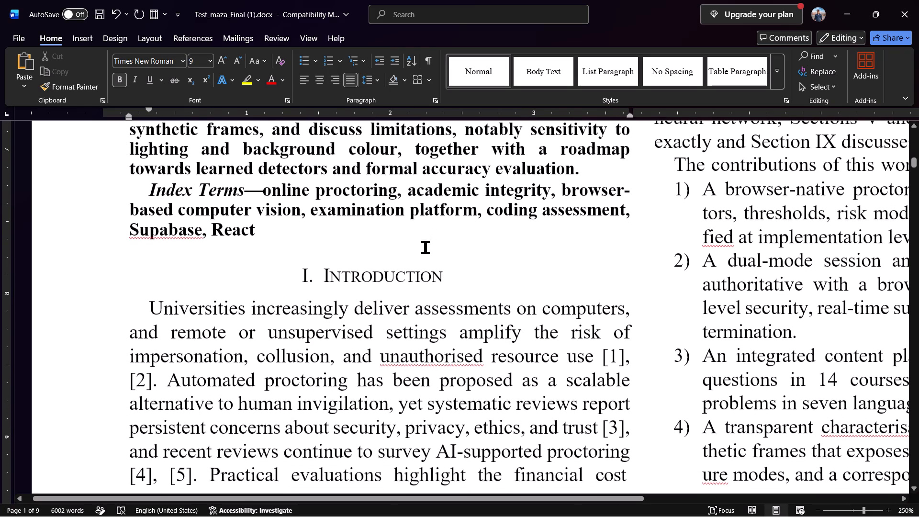
pyautogui.click(259, 199)
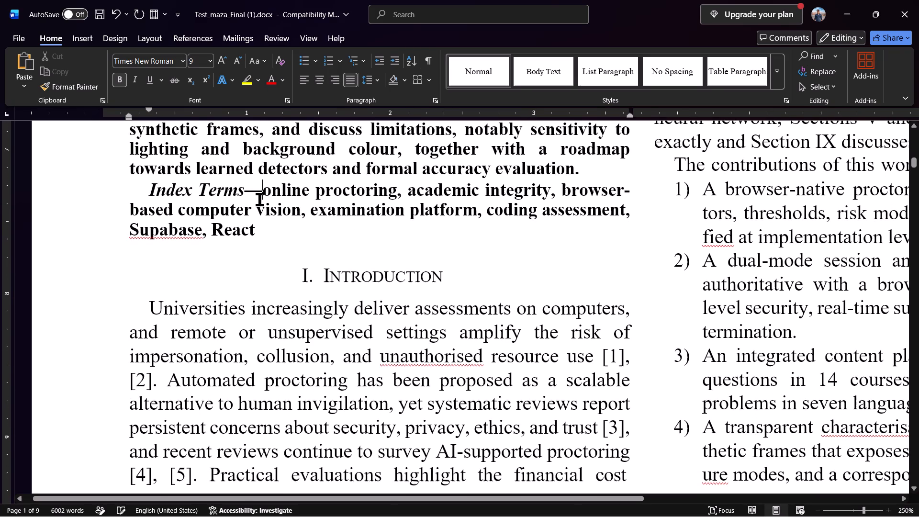
pyautogui.press('Left')
pyautogui.press('Right')
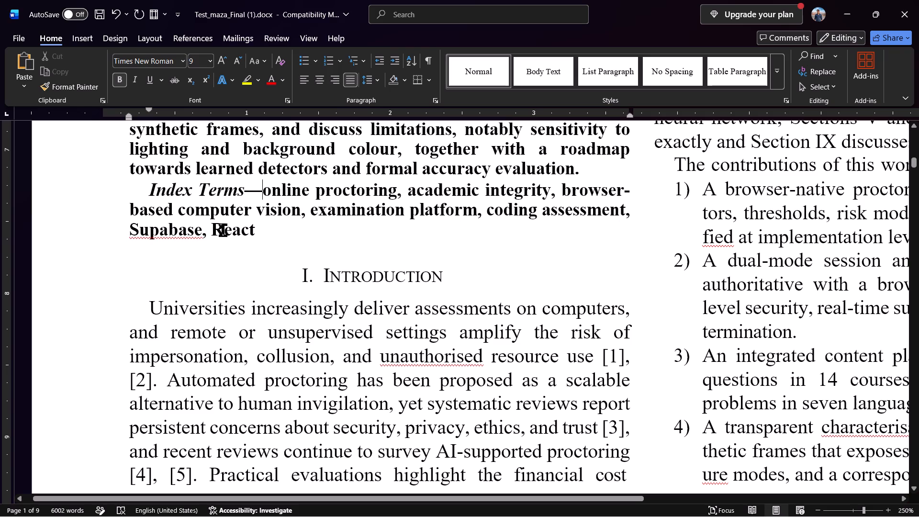
pyautogui.click(184, 227)
pyautogui.rightClick(179, 231)
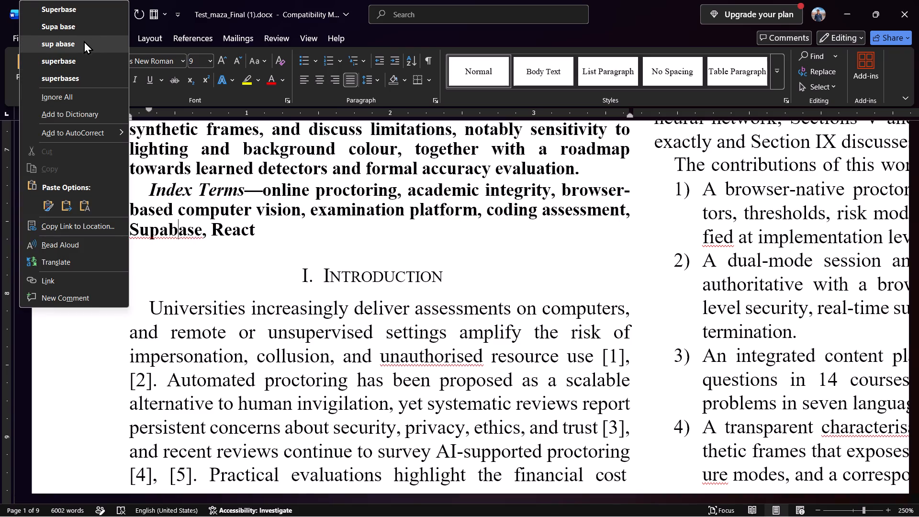
pyautogui.click(73, 116)
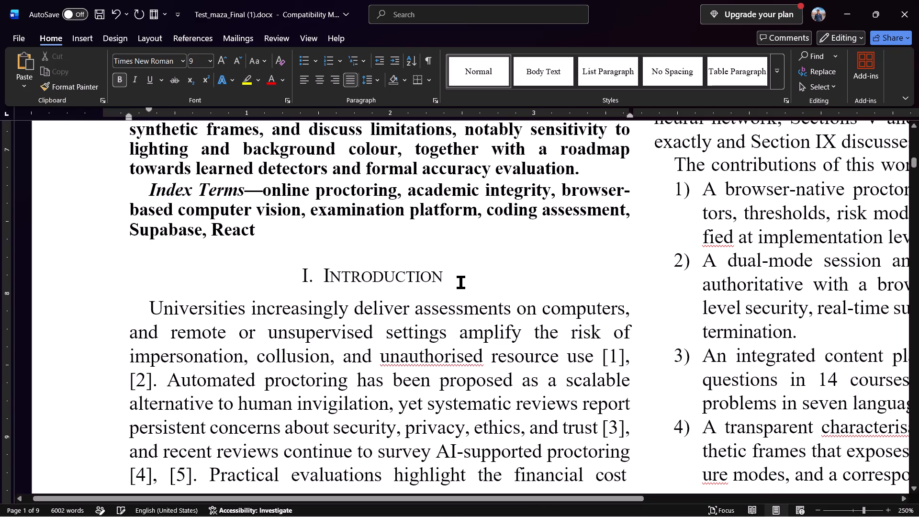
# Open the spelling suggestions for "unauthorised" in the first paragraph of the Introduction.
pyautogui.click(465, 281)
pyautogui.scroll(-1, 480, 255)
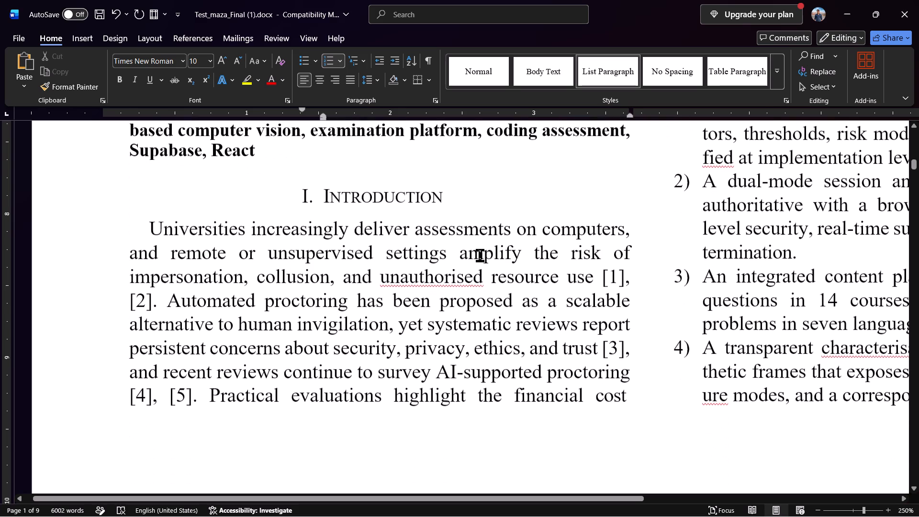
pyautogui.scroll(-1, 480, 255)
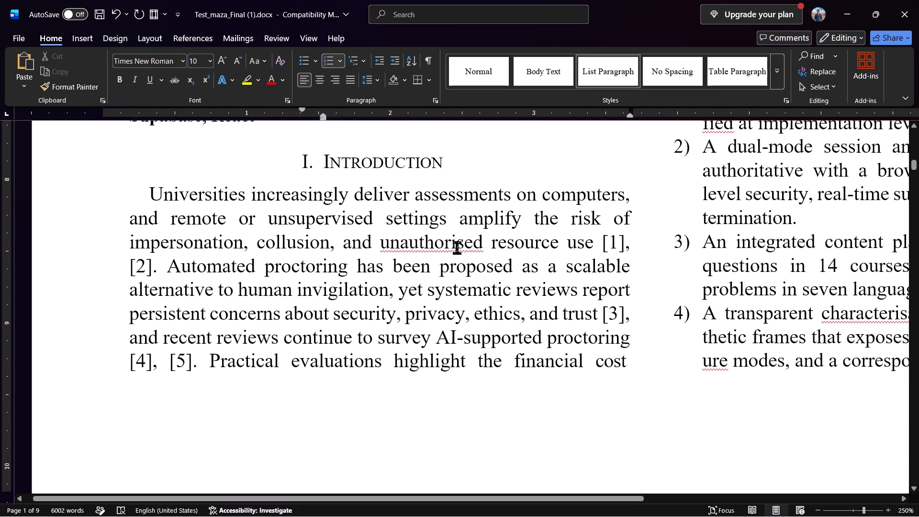
pyautogui.rightClick(476, 244)
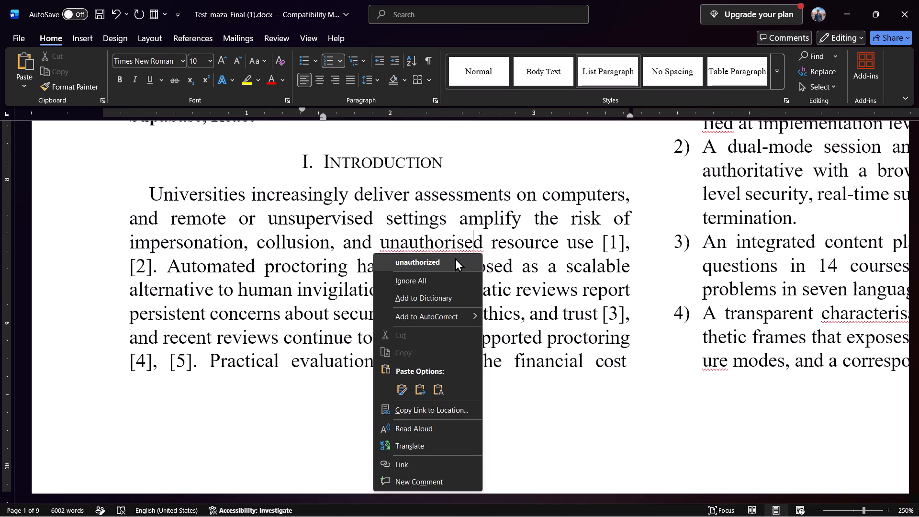
# Replace "unauthorised" with the suggested spelling "unauthorized" in the first paragraph of the Introduction.
pyautogui.click(455, 258)
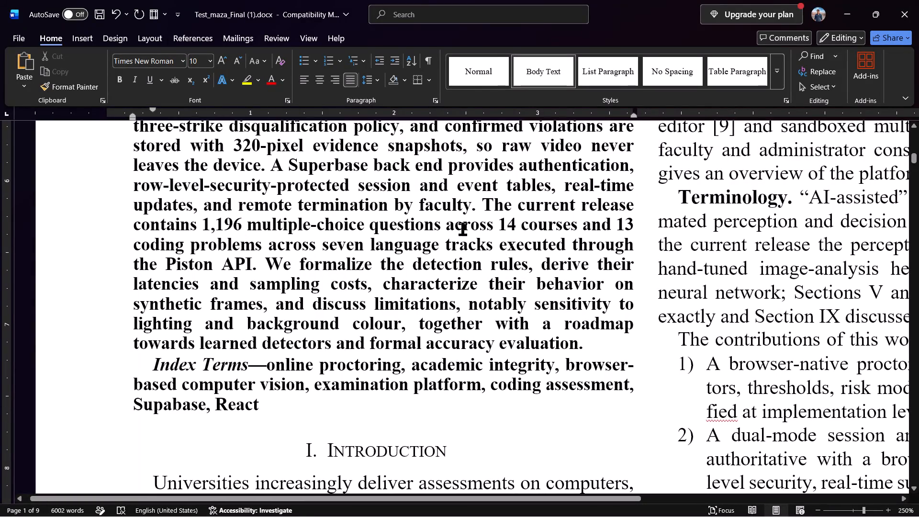
# Replace the hyphen in "multiple-choice questions" in the Abstract with a space, making it "multiple choice".
pyautogui.moveTo(527, 211); pyautogui.dragTo(220, 208)
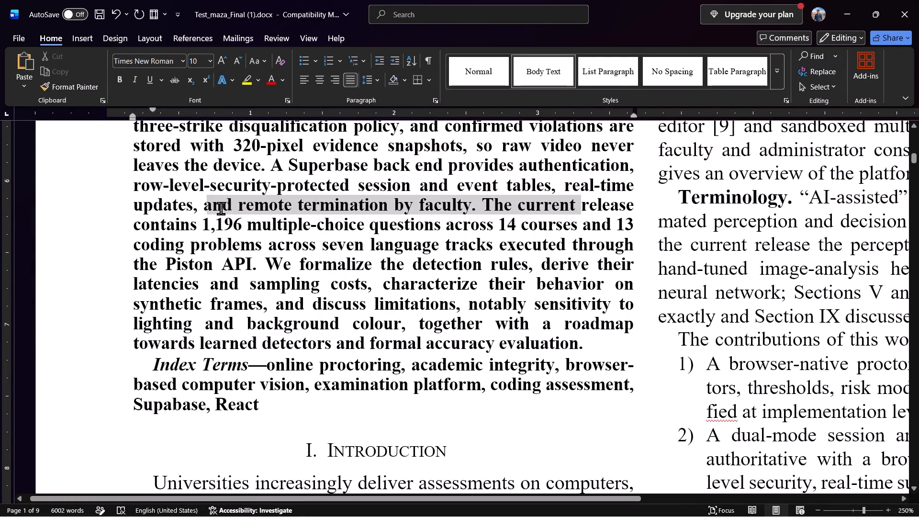
pyautogui.moveTo(220, 208); pyautogui.dragTo(201, 224)
pyautogui.click(201, 224)
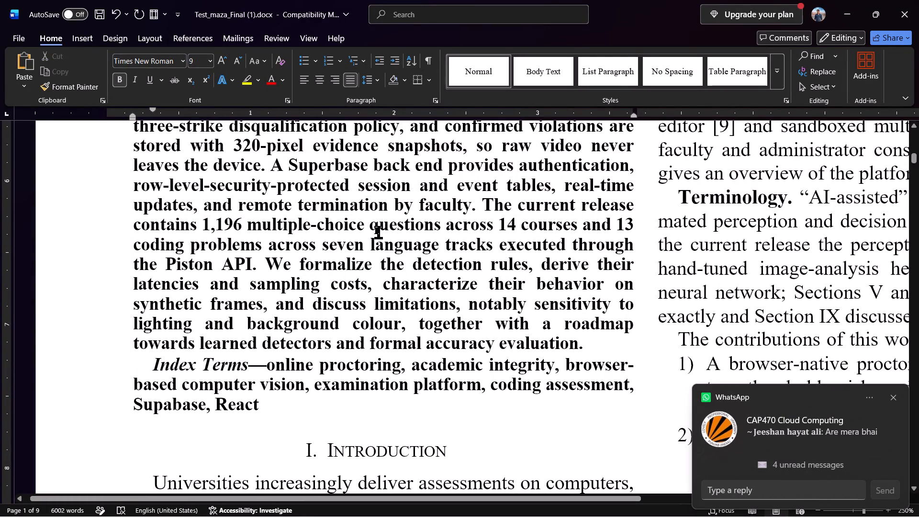
pyautogui.click(320, 228)
pyautogui.press('Left')
pyautogui.press('Right')
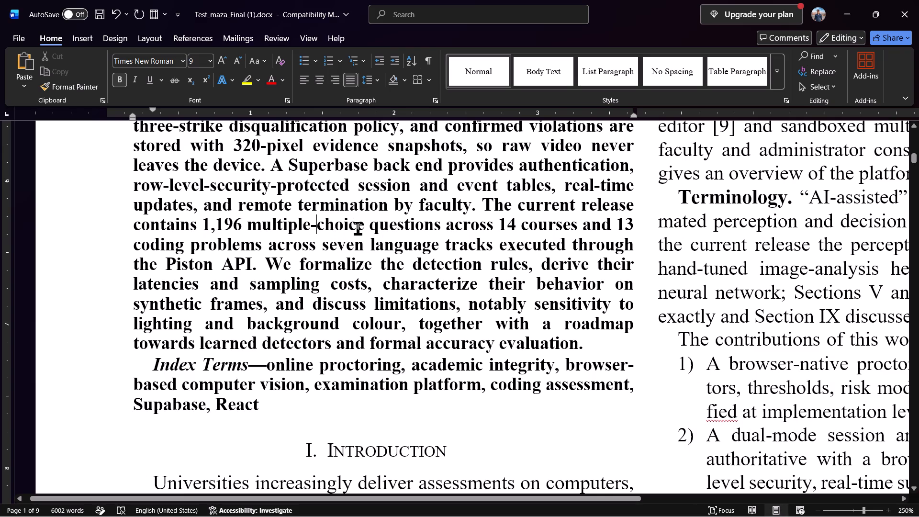
pyautogui.press('BackSpace')
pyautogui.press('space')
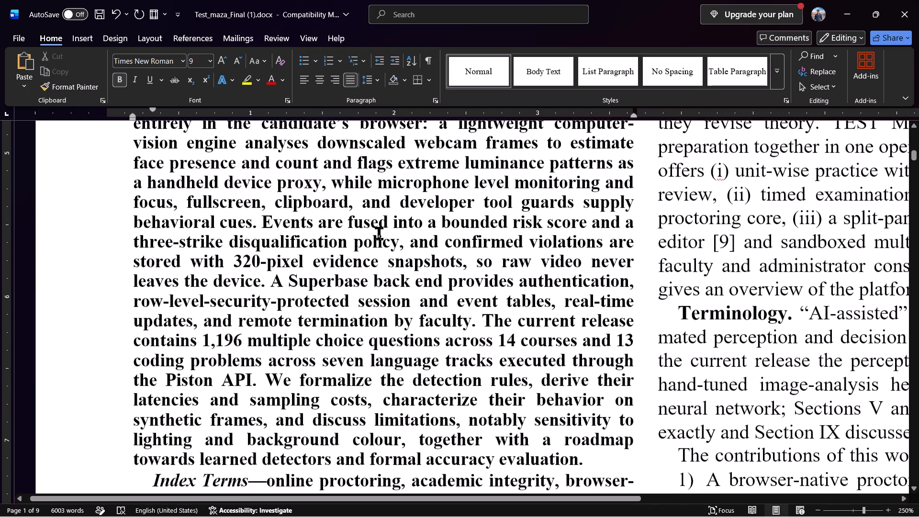
# Place the text cursor just after the first hyphen of "row-level-security-protected" in the Abstract.
pyautogui.click(165, 303)
pyautogui.press('Right')
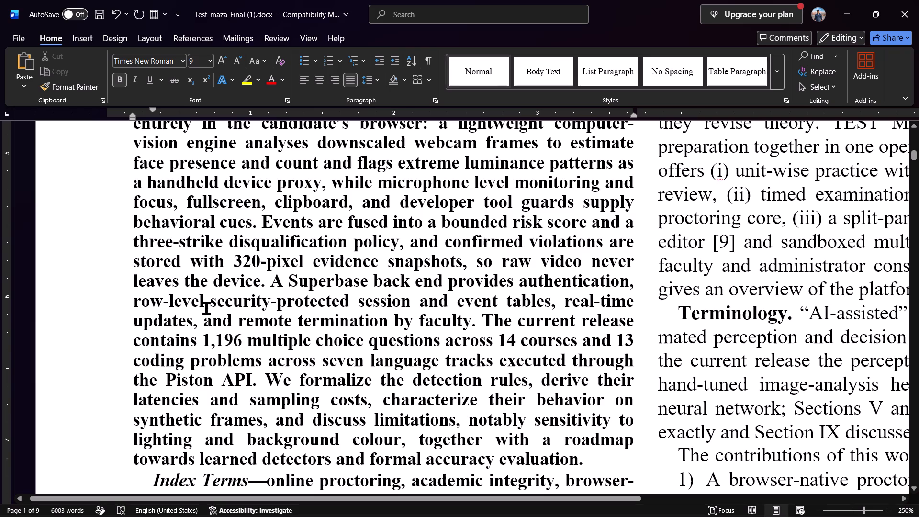
# Replace the three hyphens in the Abstract's "row-level-security-protected" with spaces.
pyautogui.press('Right')
pyautogui.press('Right')
pyautogui.press('Left')
pyautogui.press('Left')
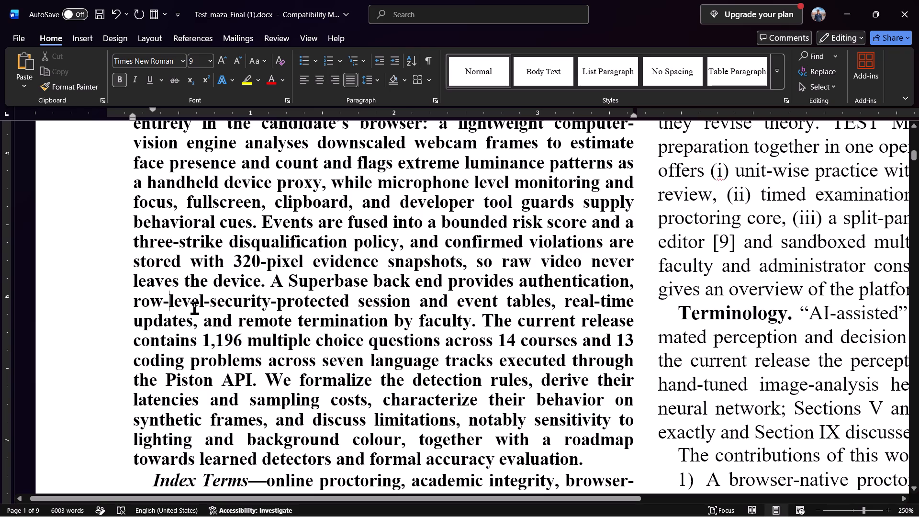
pyautogui.press('BackSpace')
pyautogui.press('space')
pyautogui.press('Right')
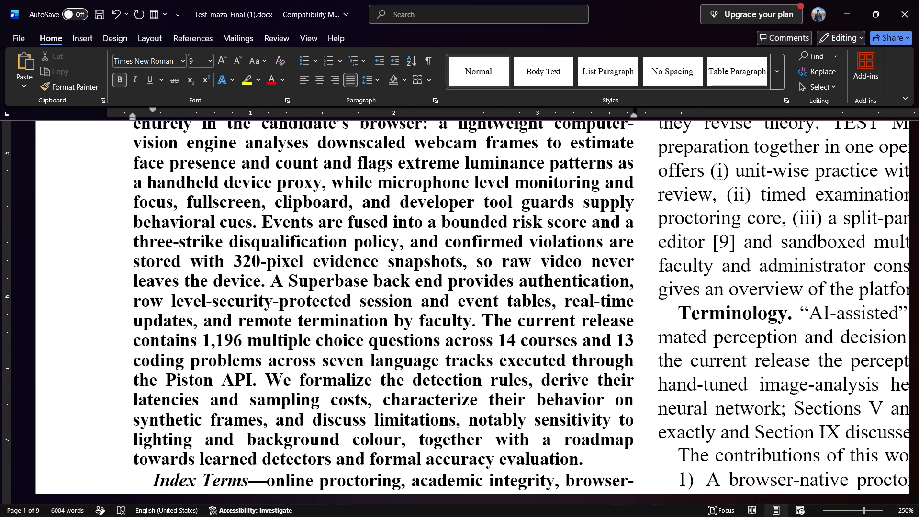
pyautogui.hotkey('ctrl', 'Right')
pyautogui.hotkey('ctrl', 'Right')
pyautogui.press('BackSpace')
pyautogui.press('space')
pyautogui.hotkey('ctrl', 'Right')
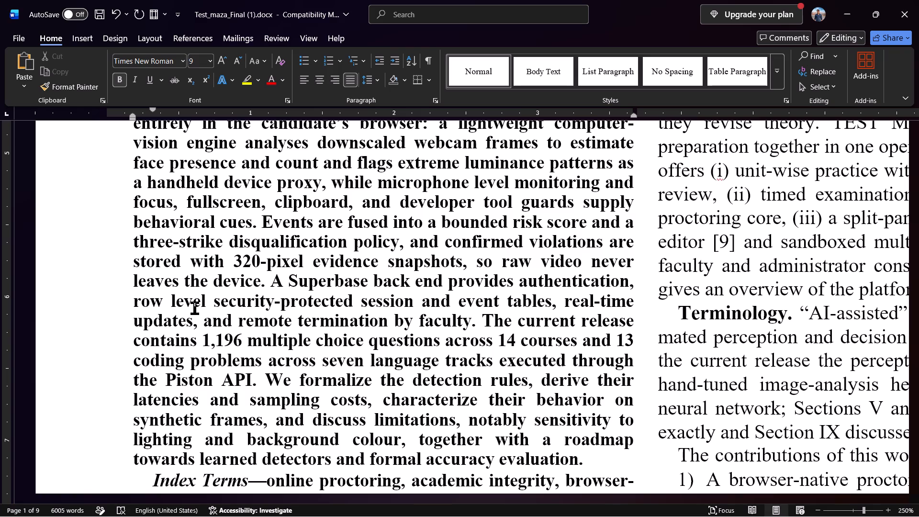
pyautogui.press('Delete')
pyautogui.press('space')
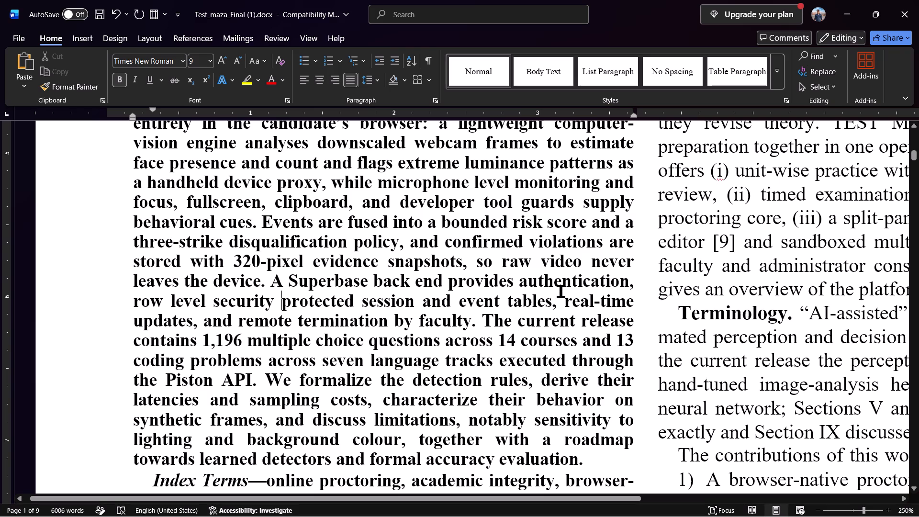
# Replace the hyphen in the Abstract's "real-time updates" with a space.
pyautogui.click(606, 307)
pyautogui.press('Left')
pyautogui.press('BackSpace')
pyautogui.press('space')
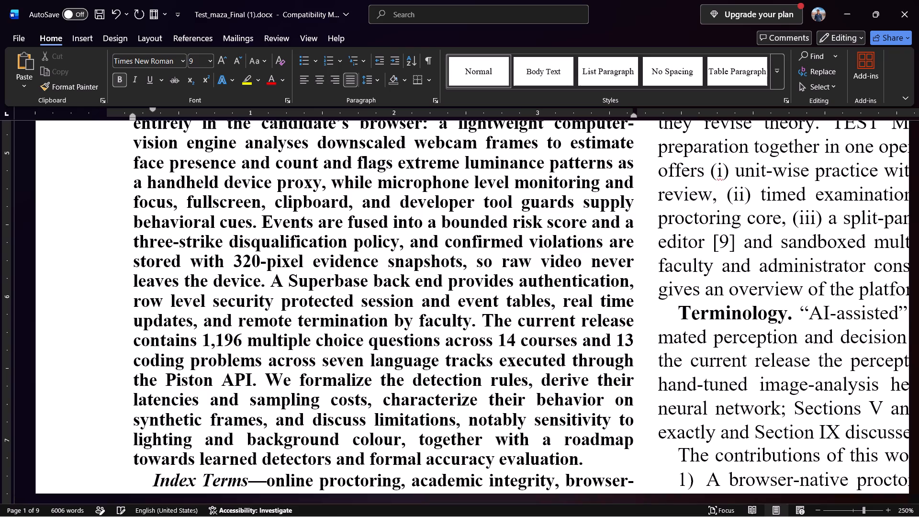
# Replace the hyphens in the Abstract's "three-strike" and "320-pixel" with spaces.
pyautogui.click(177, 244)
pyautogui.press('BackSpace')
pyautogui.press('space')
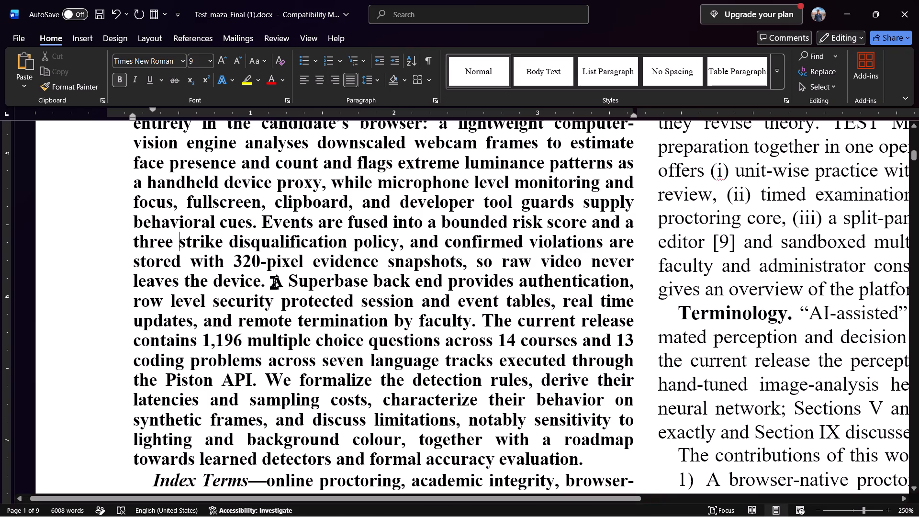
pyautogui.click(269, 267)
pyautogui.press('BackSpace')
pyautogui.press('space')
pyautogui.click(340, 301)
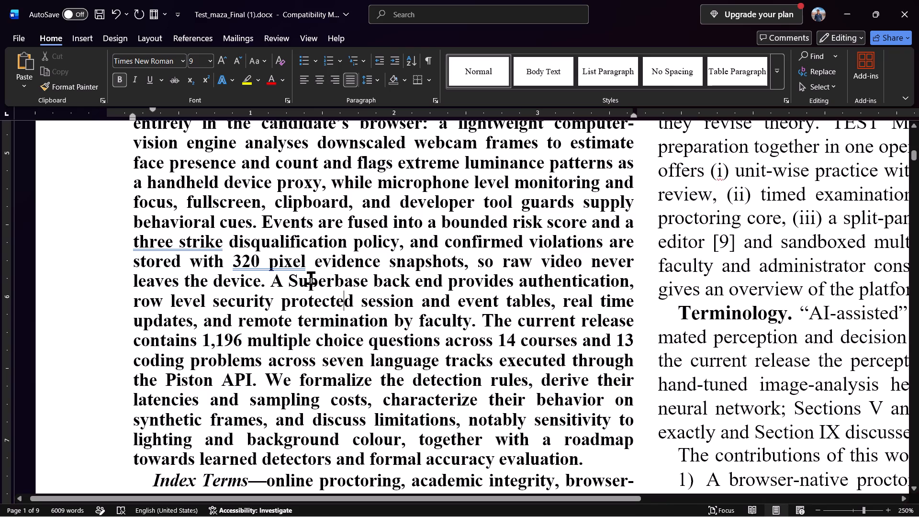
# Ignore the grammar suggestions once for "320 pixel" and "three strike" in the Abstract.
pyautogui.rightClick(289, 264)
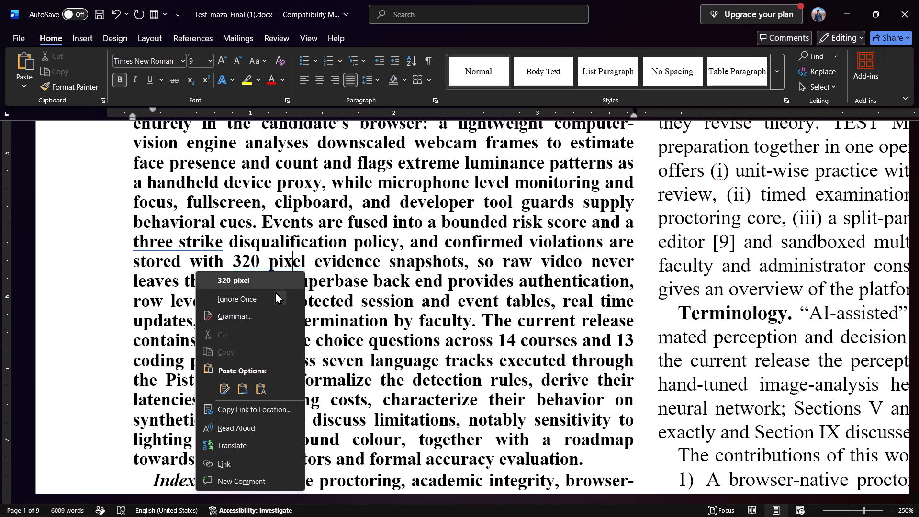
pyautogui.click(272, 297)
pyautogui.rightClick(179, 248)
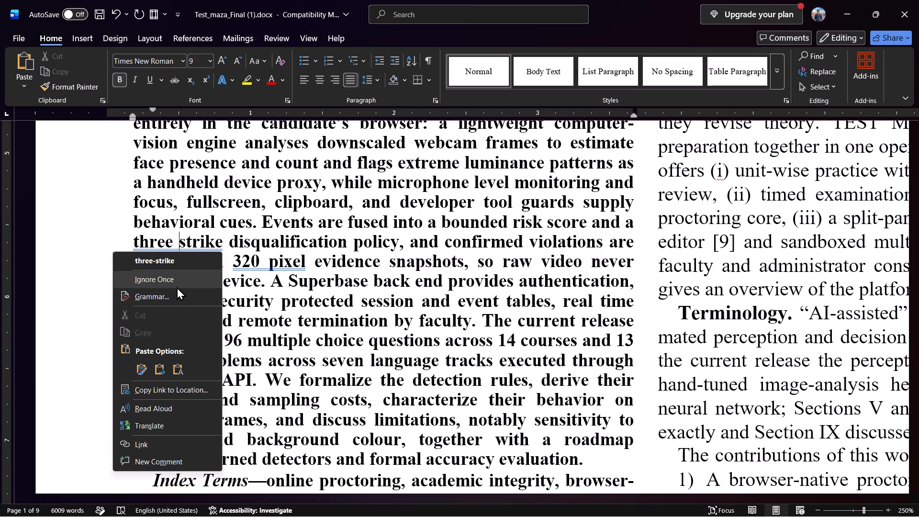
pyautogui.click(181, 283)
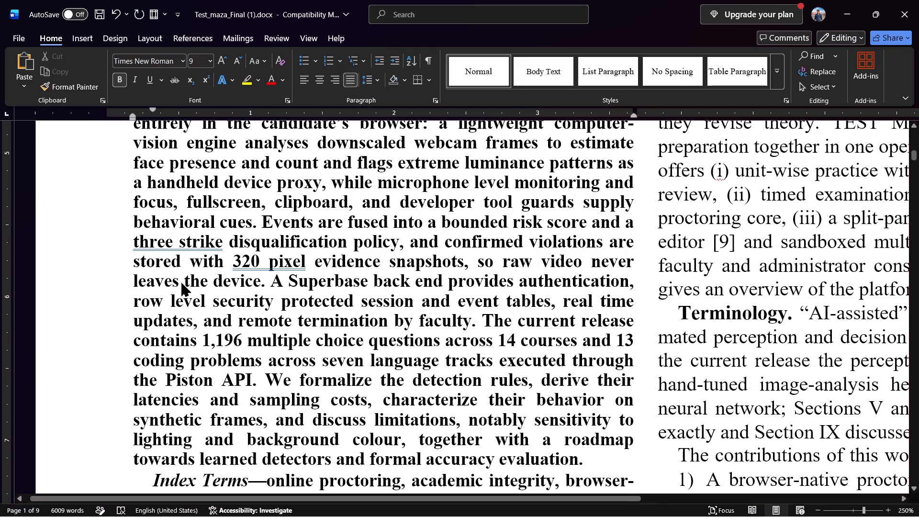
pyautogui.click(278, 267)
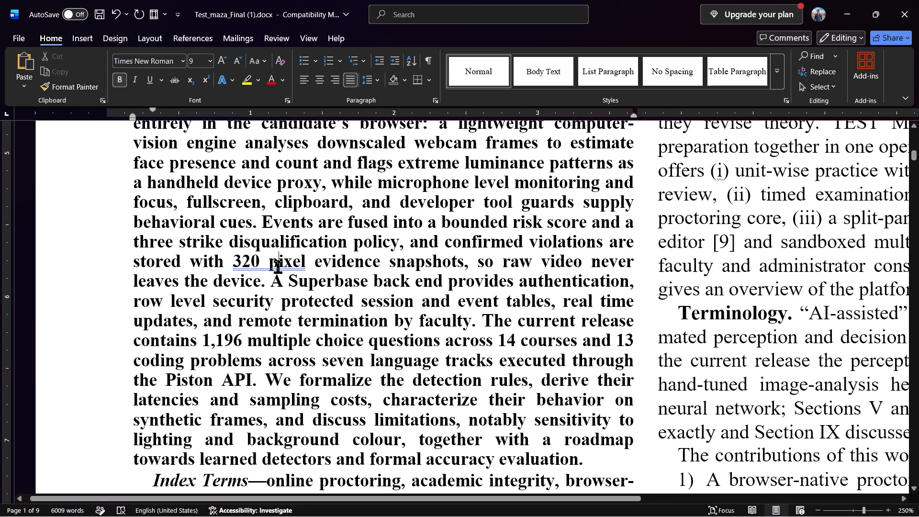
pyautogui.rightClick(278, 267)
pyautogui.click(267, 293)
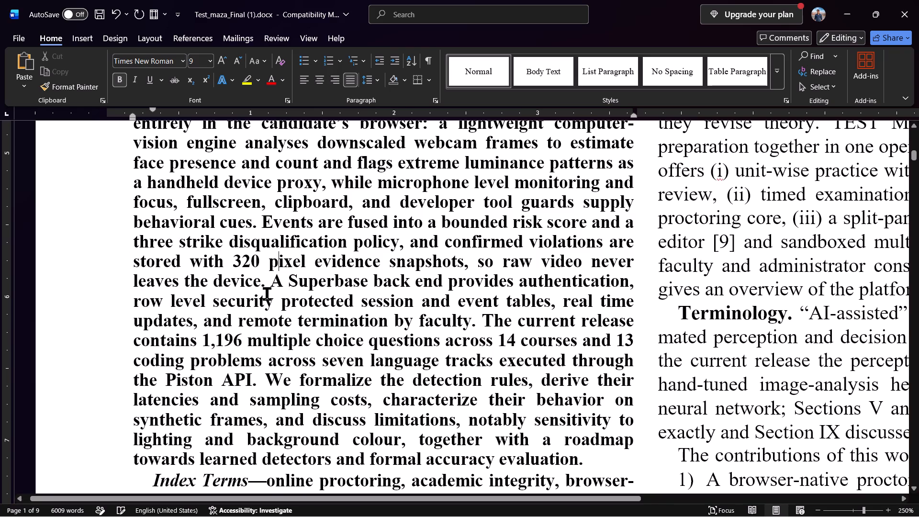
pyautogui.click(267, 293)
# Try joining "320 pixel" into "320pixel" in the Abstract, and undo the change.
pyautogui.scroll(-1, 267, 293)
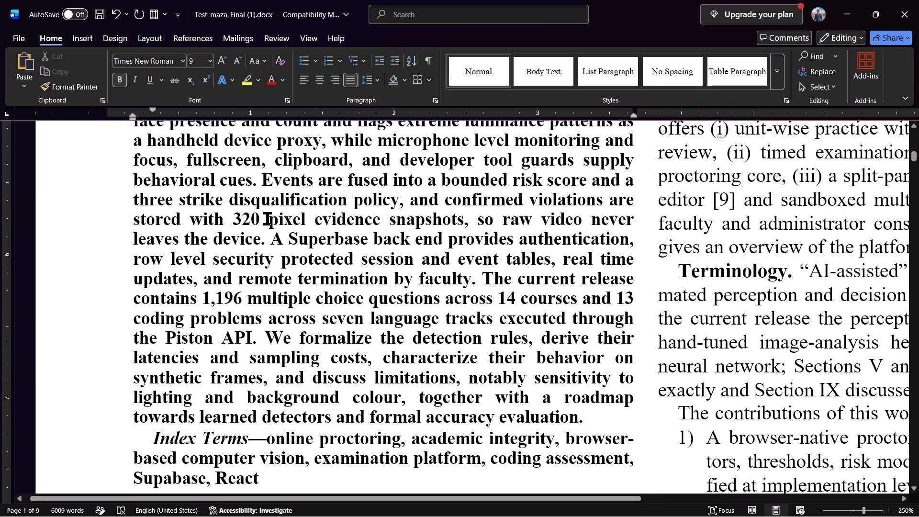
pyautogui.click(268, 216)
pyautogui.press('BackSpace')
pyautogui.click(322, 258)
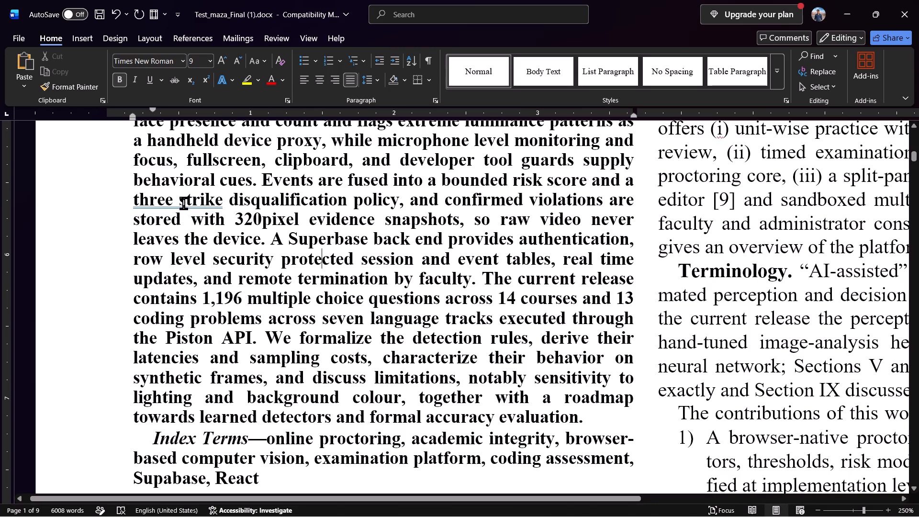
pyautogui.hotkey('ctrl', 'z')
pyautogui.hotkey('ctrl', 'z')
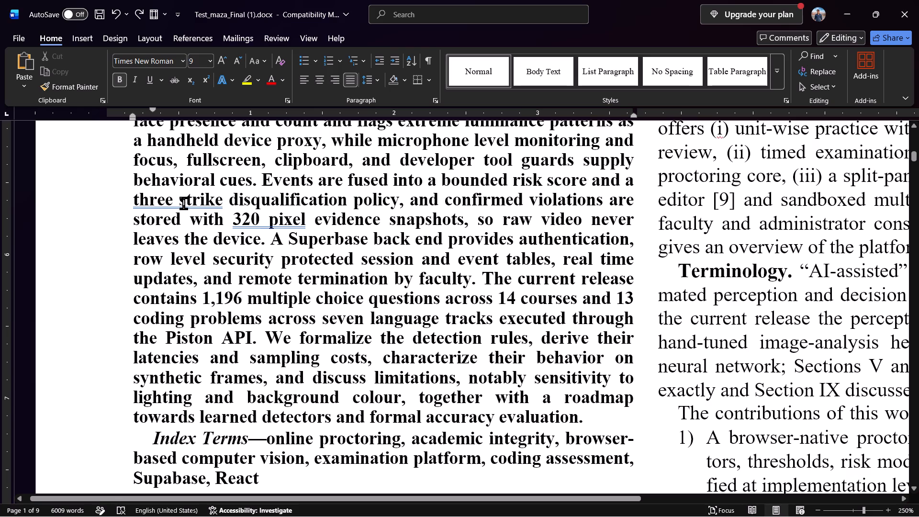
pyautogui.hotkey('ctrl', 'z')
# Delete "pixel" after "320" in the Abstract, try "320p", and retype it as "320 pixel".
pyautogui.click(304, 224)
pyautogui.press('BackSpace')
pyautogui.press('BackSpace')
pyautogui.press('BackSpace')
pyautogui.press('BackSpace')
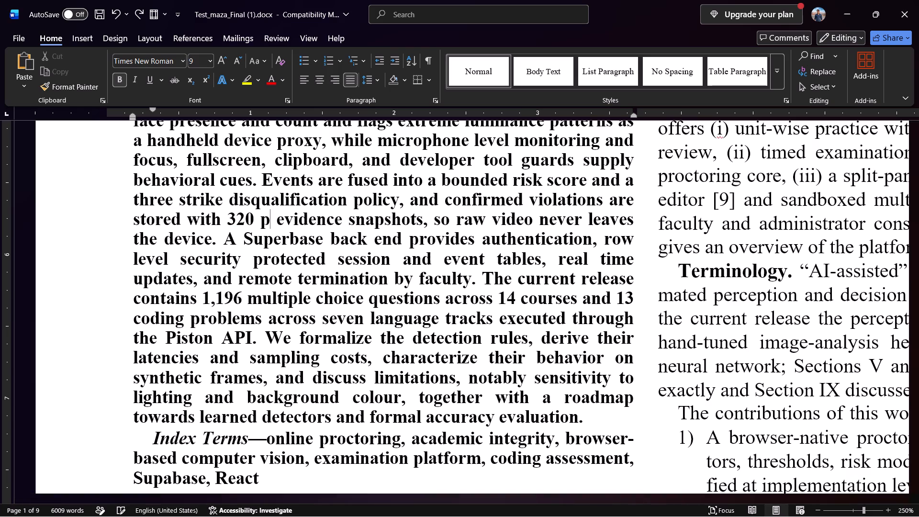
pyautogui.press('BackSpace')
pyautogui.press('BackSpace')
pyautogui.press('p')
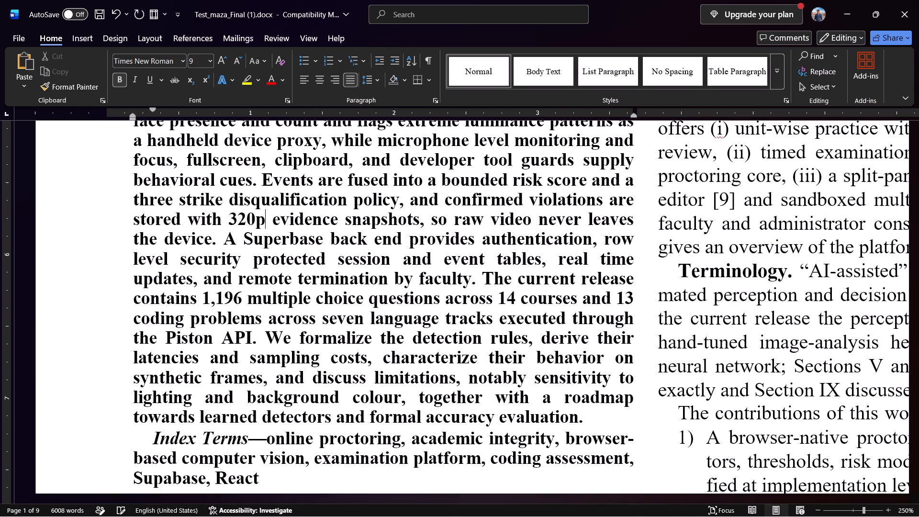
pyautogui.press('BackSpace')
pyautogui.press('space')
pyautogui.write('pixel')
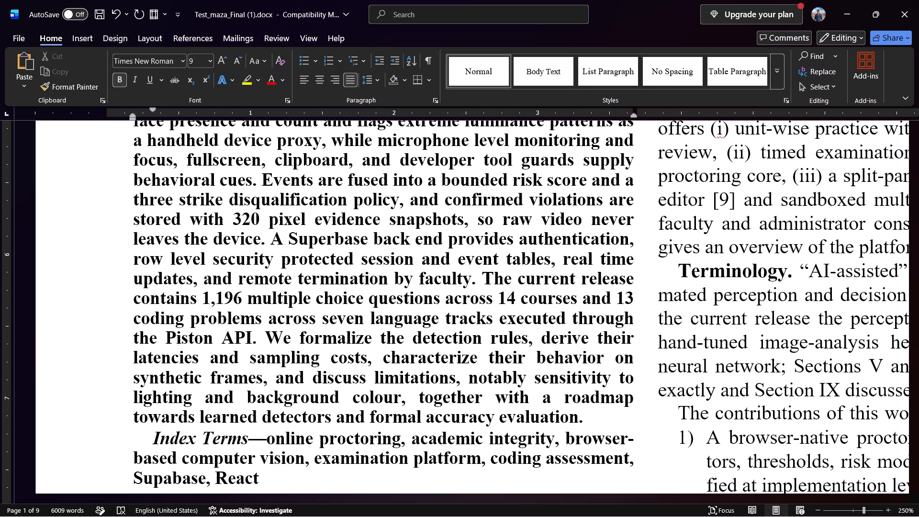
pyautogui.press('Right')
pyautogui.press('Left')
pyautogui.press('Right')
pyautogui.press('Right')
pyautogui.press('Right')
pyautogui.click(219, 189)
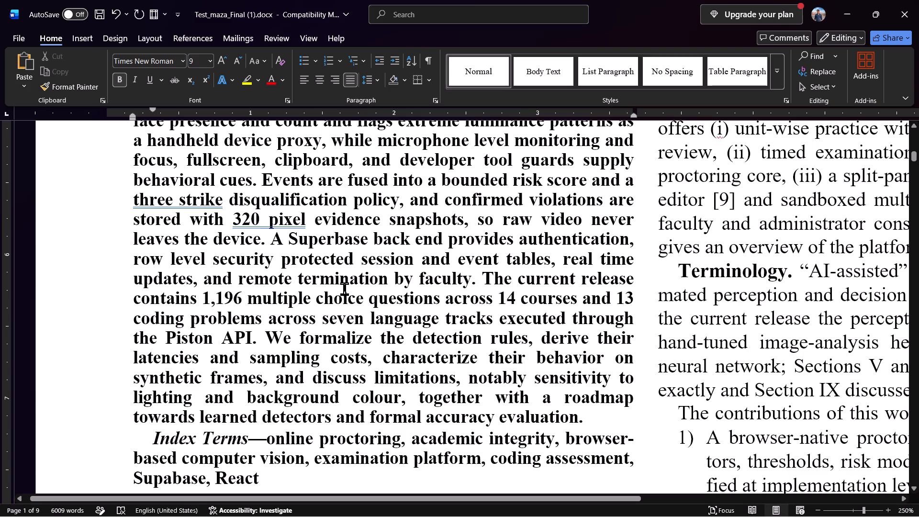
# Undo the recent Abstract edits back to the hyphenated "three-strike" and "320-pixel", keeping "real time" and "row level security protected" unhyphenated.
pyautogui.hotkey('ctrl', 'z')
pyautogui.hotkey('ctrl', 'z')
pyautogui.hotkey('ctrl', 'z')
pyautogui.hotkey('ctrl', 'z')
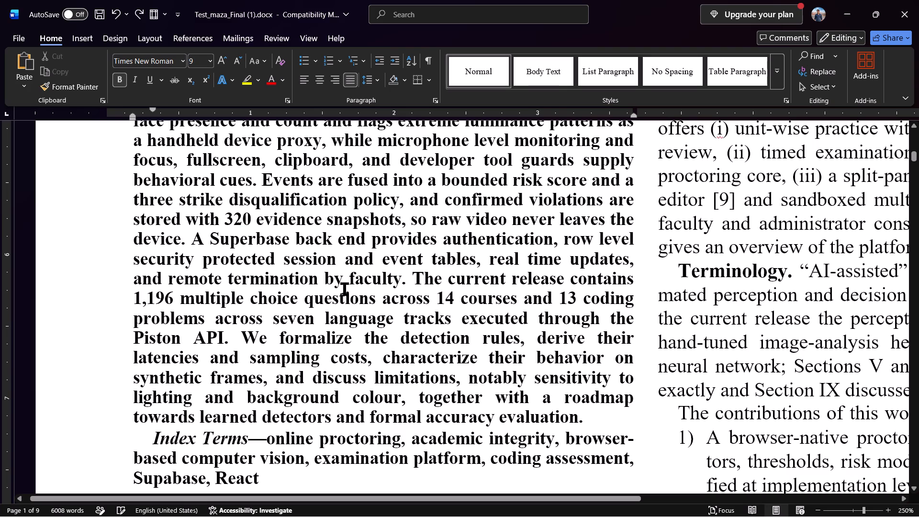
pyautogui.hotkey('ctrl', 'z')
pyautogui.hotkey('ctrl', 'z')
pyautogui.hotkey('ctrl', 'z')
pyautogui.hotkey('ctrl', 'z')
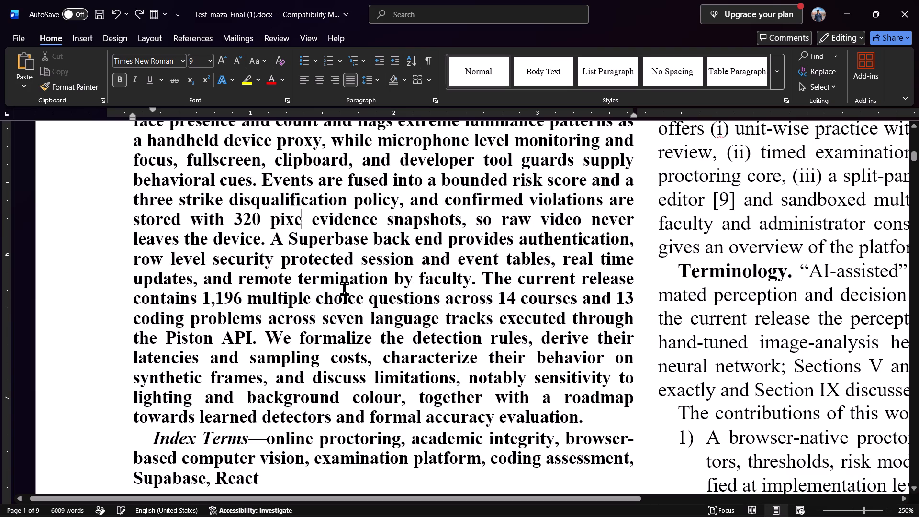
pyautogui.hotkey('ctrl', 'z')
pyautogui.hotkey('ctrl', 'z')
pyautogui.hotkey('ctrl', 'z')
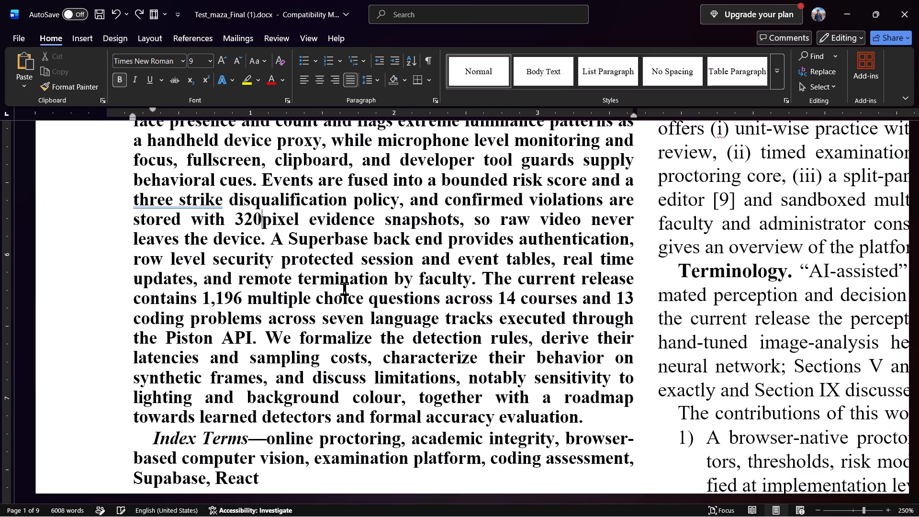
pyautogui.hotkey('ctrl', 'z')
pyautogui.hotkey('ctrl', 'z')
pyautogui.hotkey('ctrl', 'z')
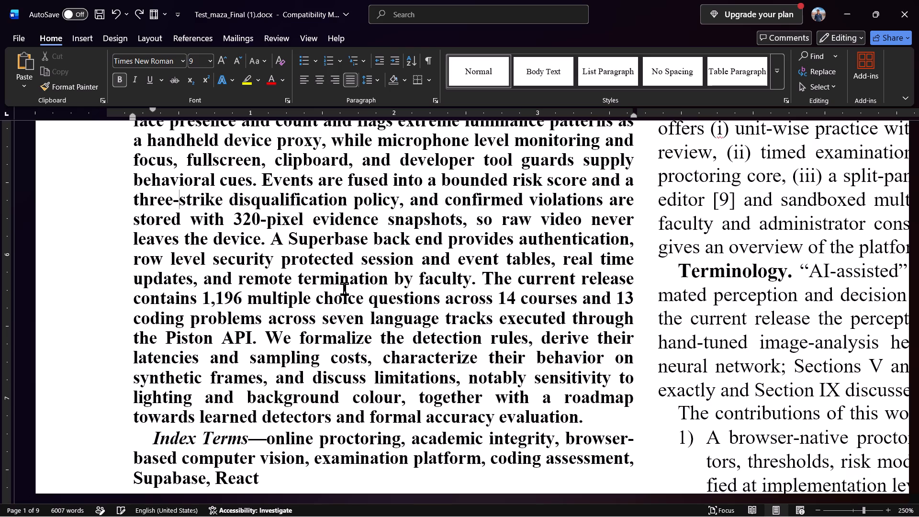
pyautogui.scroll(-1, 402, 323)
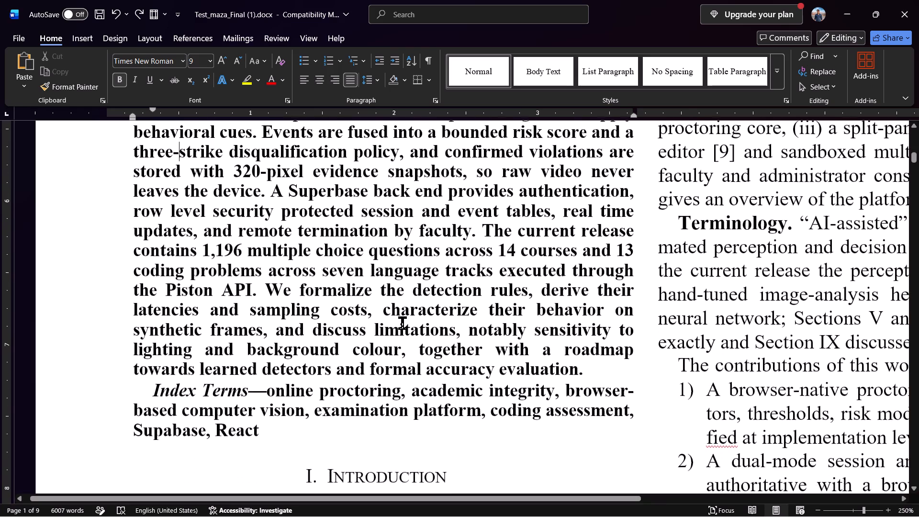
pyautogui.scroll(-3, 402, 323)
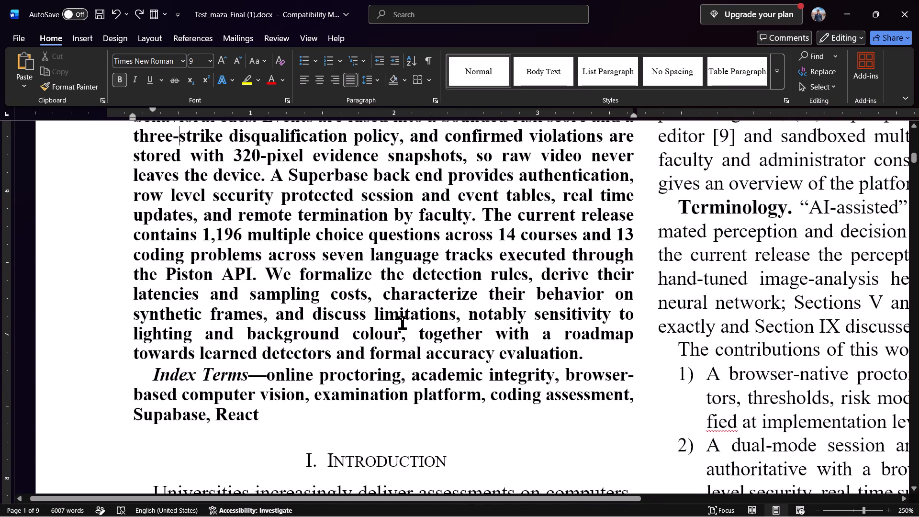